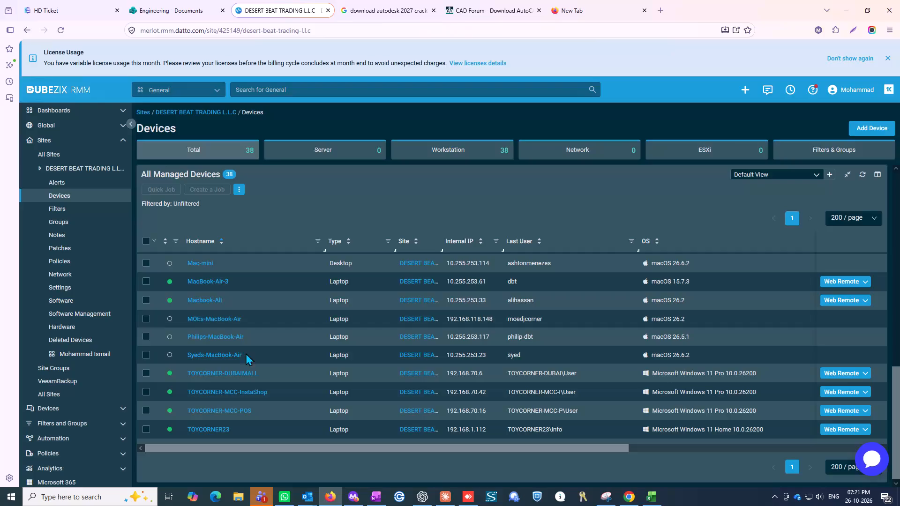
pyautogui.click(49, 0)
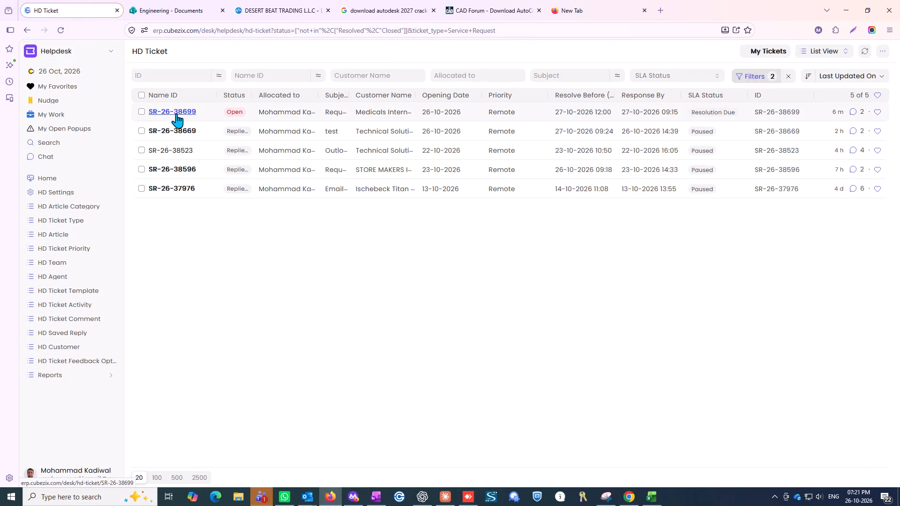
pyautogui.rightClick(171, 111)
pyautogui.click(201, 120)
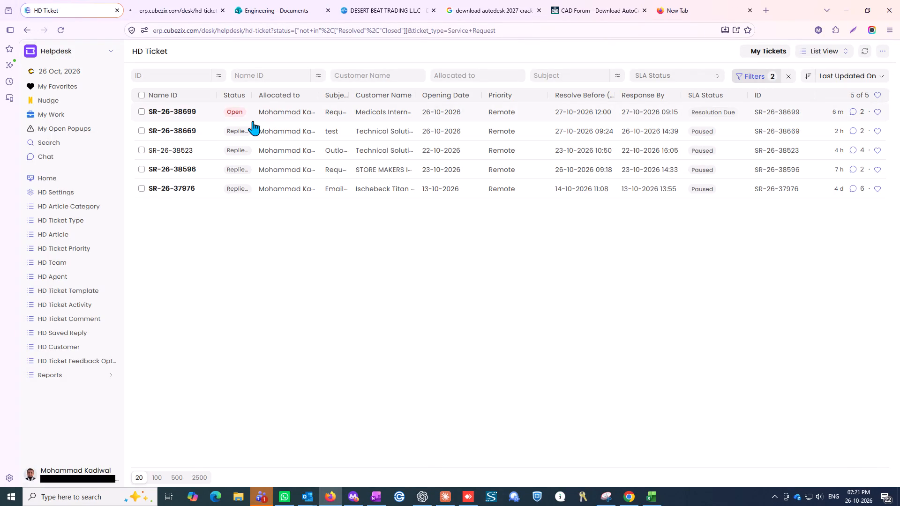
pyautogui.click(174, 0)
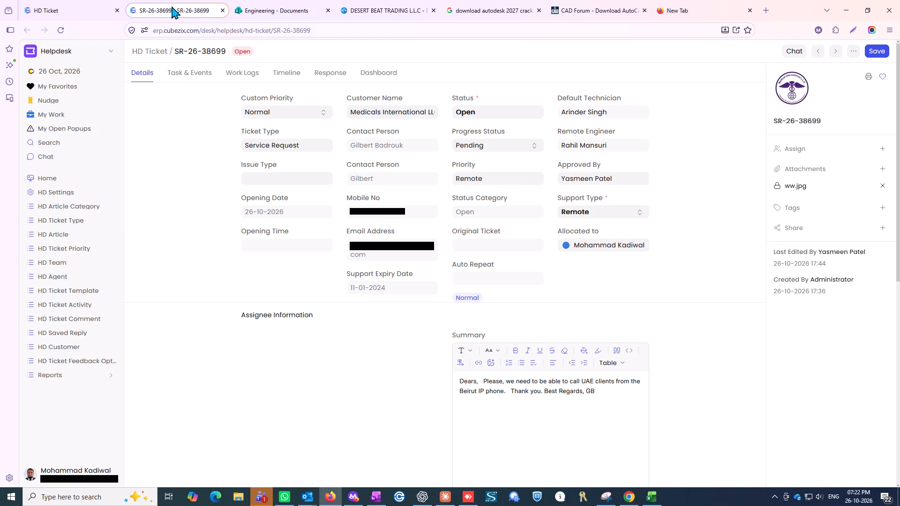
pyautogui.click(195, 71)
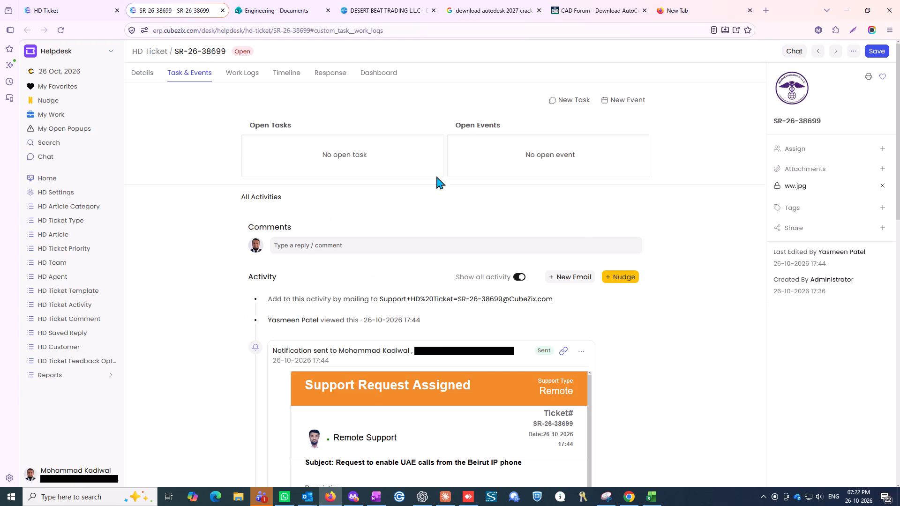
pyautogui.scroll(-20, 510, 201)
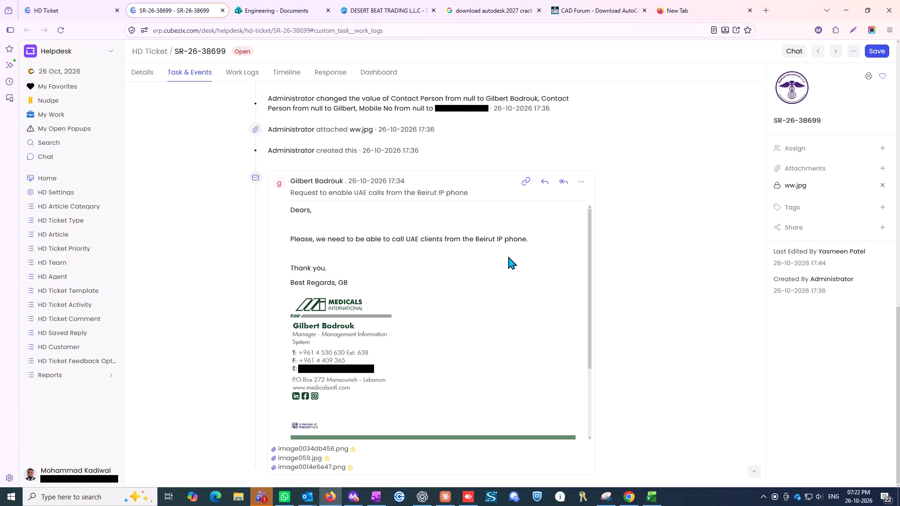
pyautogui.scroll(-4, 508, 260)
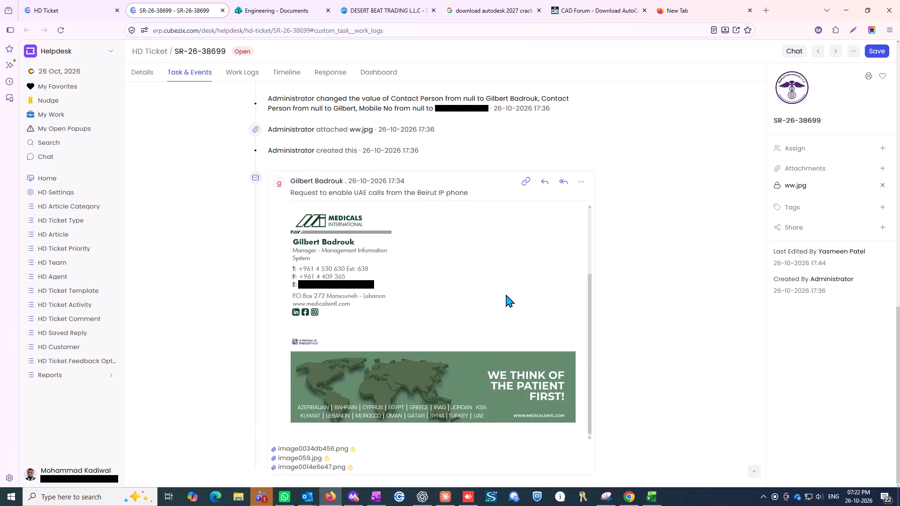
pyautogui.scroll(-3, 506, 296)
pyautogui.scroll(5, 504, 313)
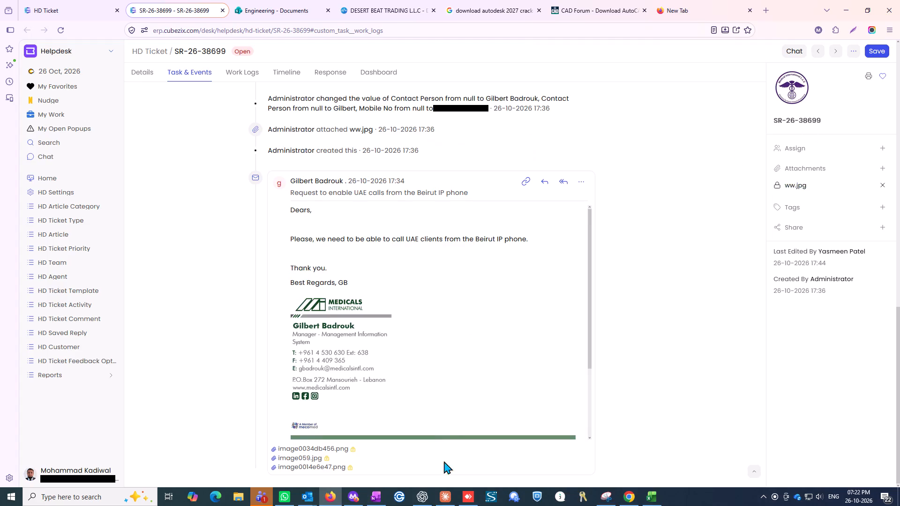
# Switch to OneNote, search all notebooks for "medical" and open the Medical Intl section.
pyautogui.click(381, 499)
pyautogui.click(879, 88)
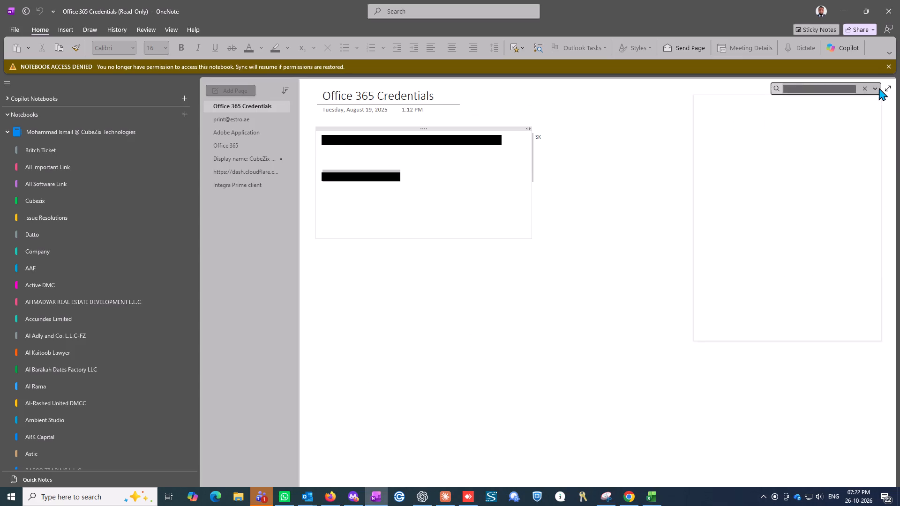
pyautogui.write('medical')
pyautogui.click(743, 131)
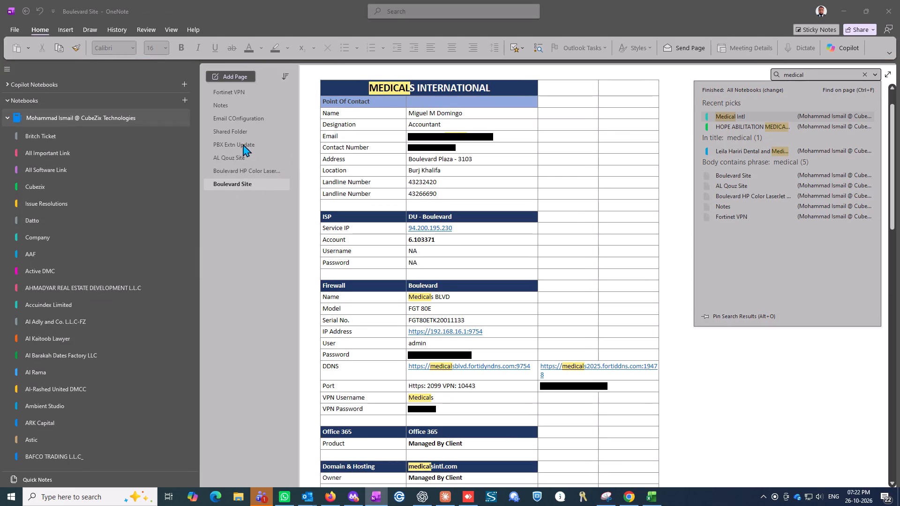
pyautogui.click(327, 497)
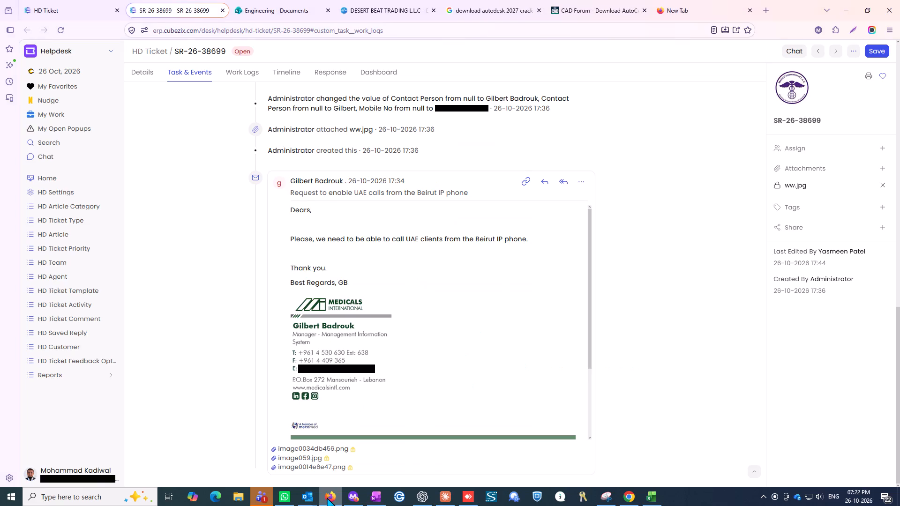
pyautogui.click(327, 497)
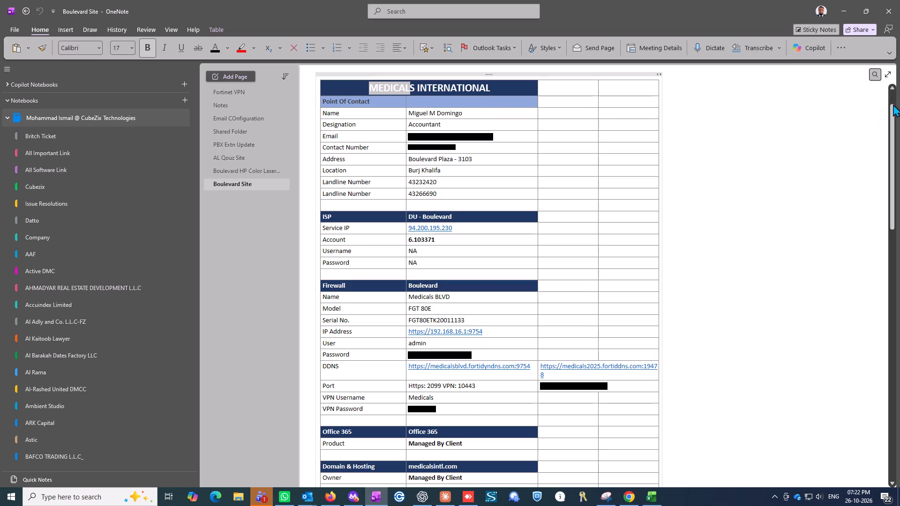
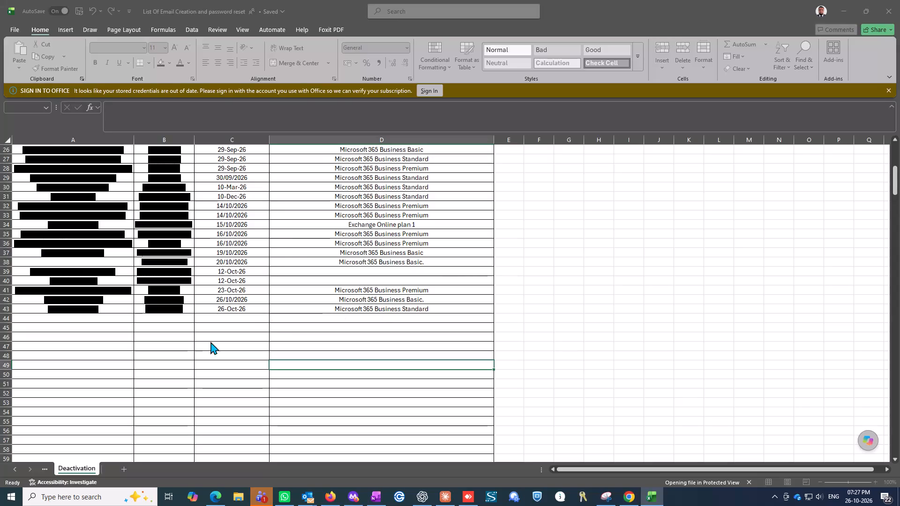
# Bring up the IT Data Master sheet - Medicals International workbook in Excel and enable editing, staying on the Medicals Intl Al Quoz sheet.
pyautogui.click(842, 1)
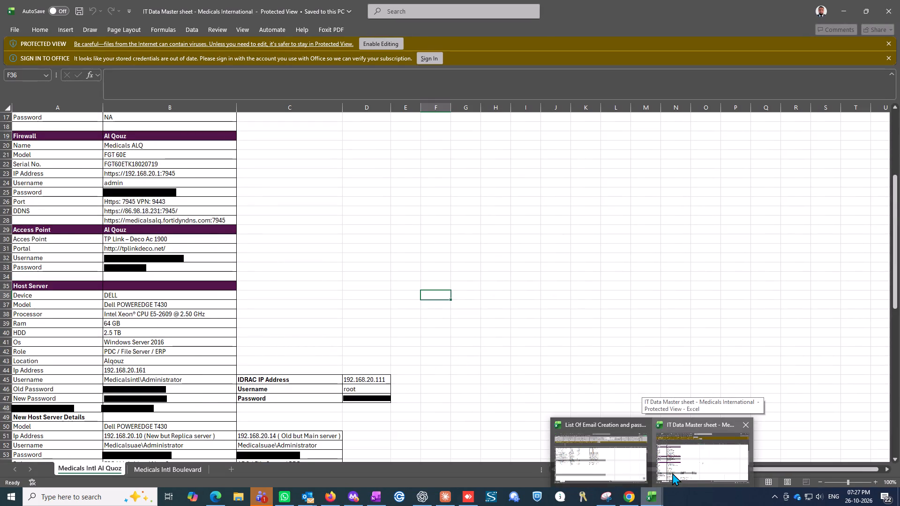
pyautogui.click(672, 473)
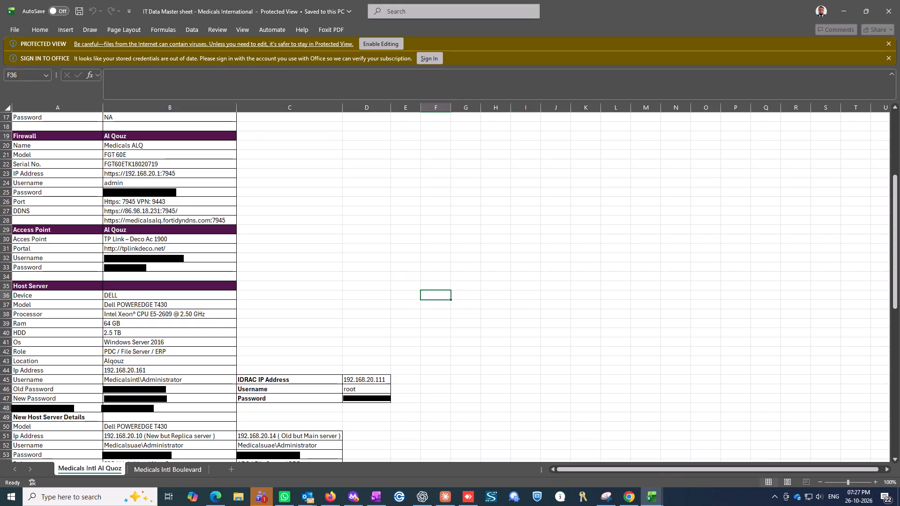
pyautogui.click(381, 43)
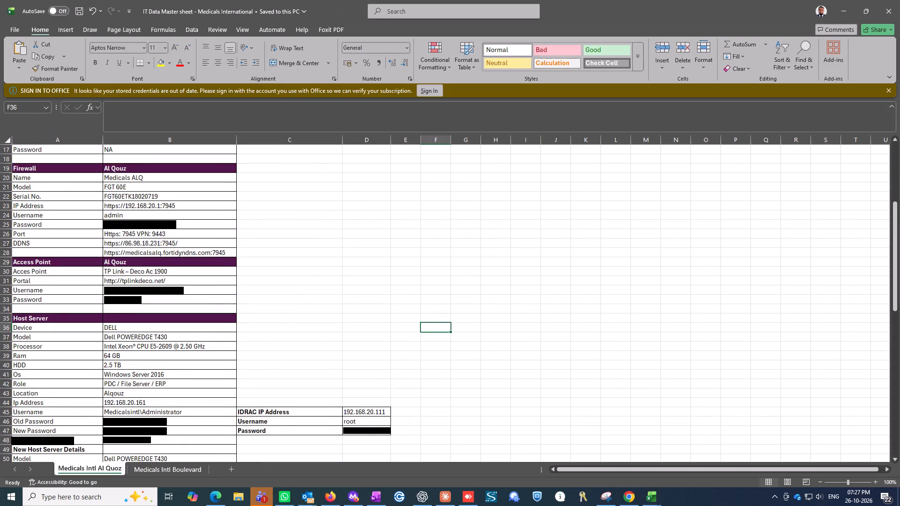
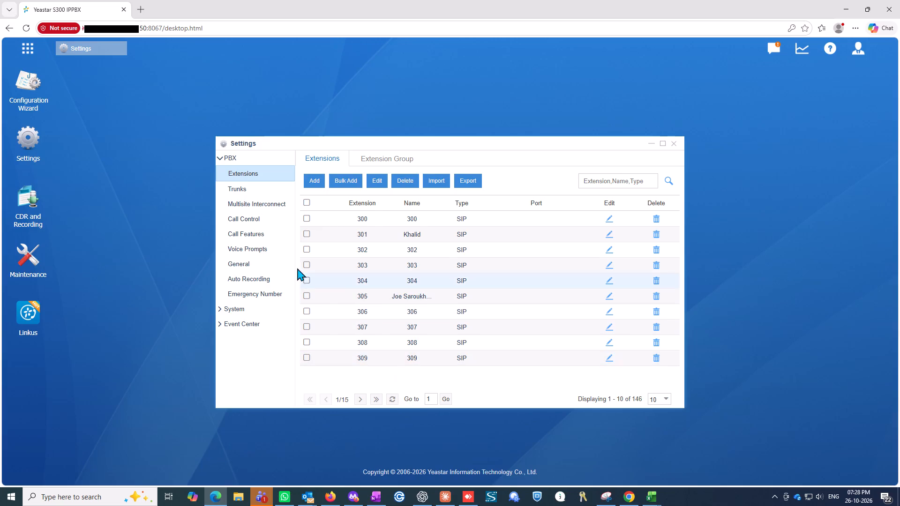
# Reopen the PBX extension list in Edge and examine the edit settings of extensions 300 and 301.
pyautogui.click(677, 146)
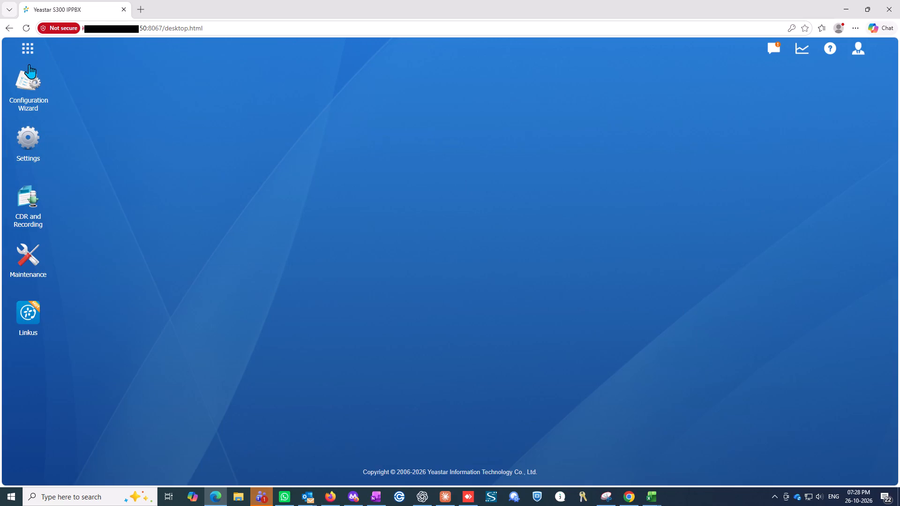
pyautogui.click(29, 132)
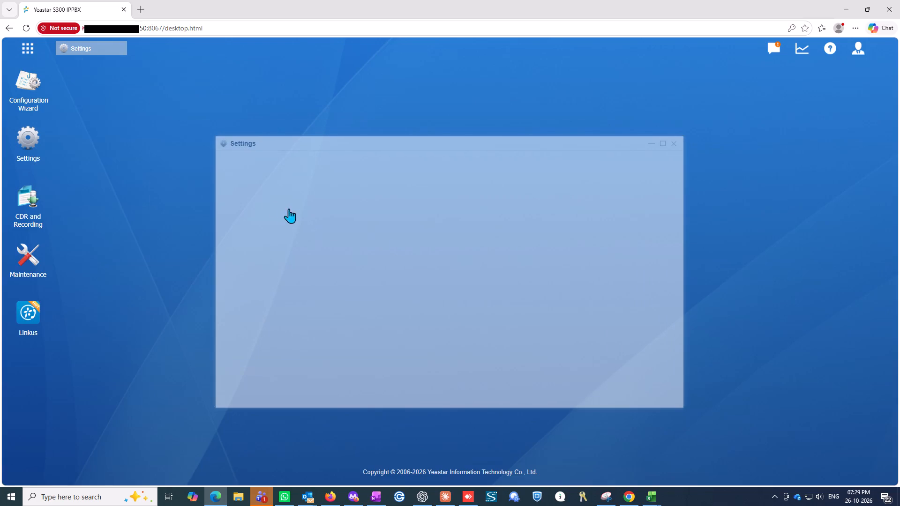
pyautogui.click(251, 198)
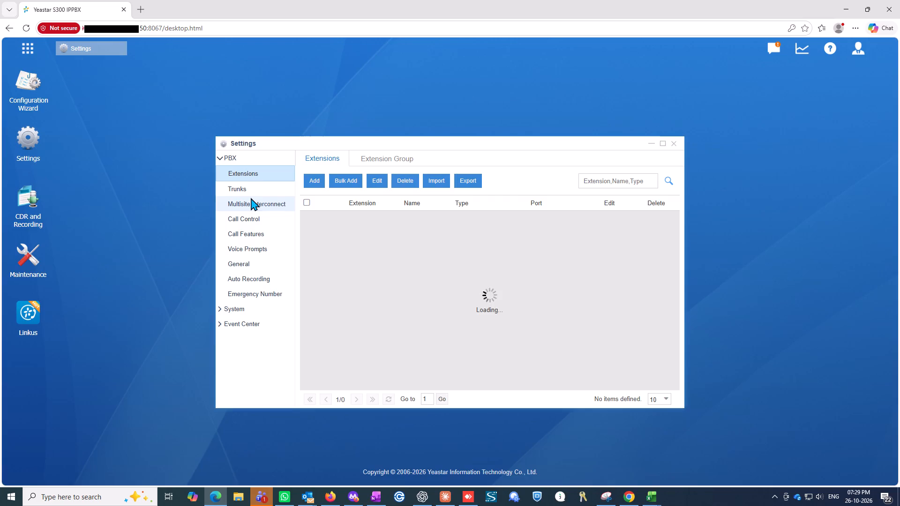
pyautogui.click(248, 173)
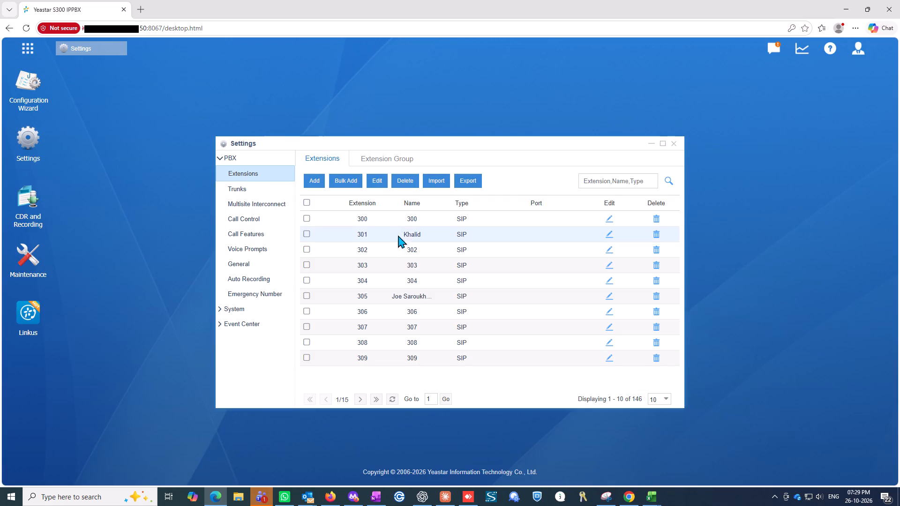
pyautogui.click(609, 218)
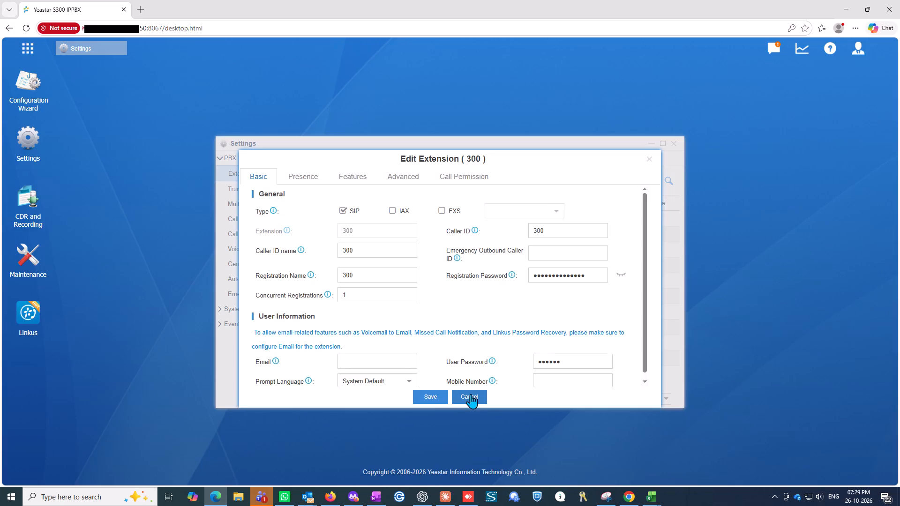
pyautogui.click(471, 394)
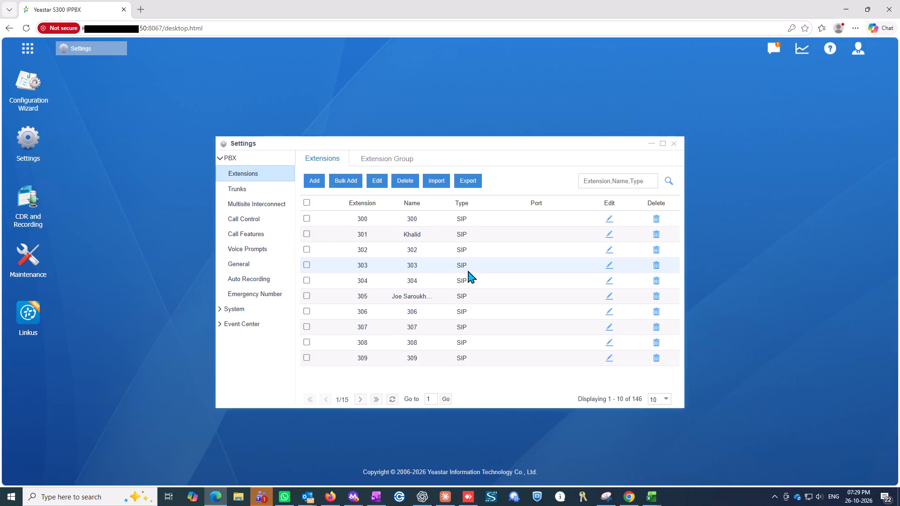
pyautogui.click(610, 233)
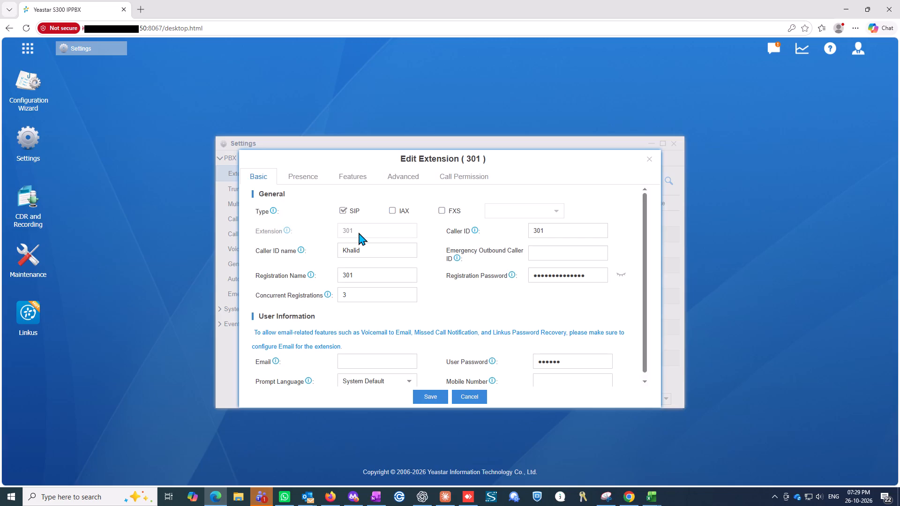
pyautogui.click(351, 177)
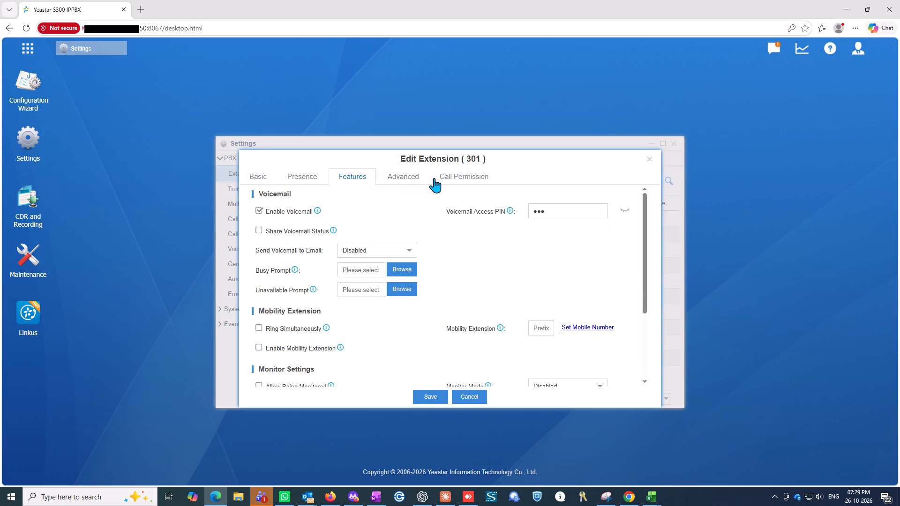
# Examine extension 301's presence settings and the available and selected outbound routes in its call permissions, and close the editor without saving.
pyautogui.click(455, 177)
pyautogui.click(297, 178)
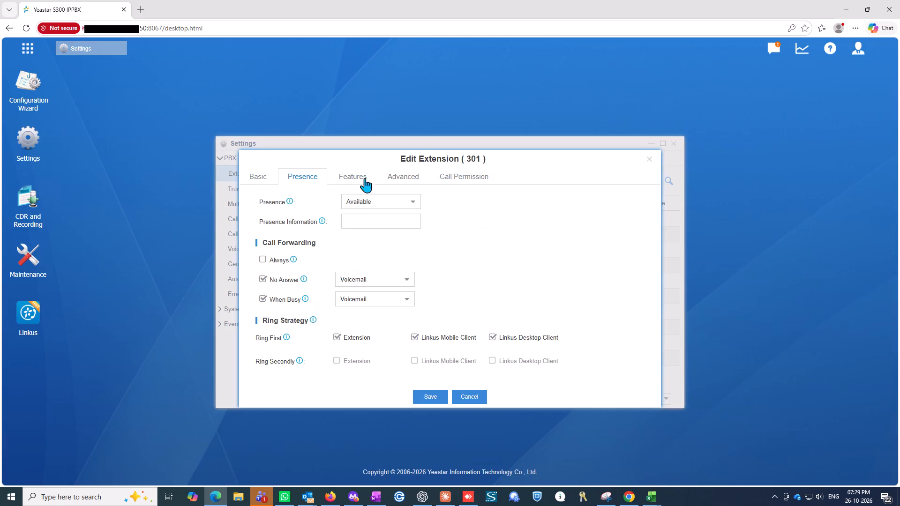
pyautogui.click(446, 178)
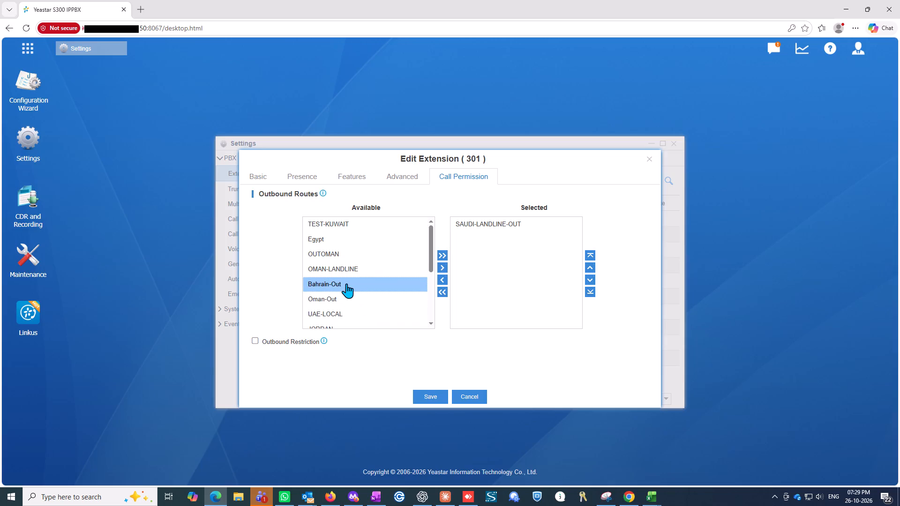
pyautogui.scroll(3, 362, 293)
pyautogui.scroll(-2, 362, 293)
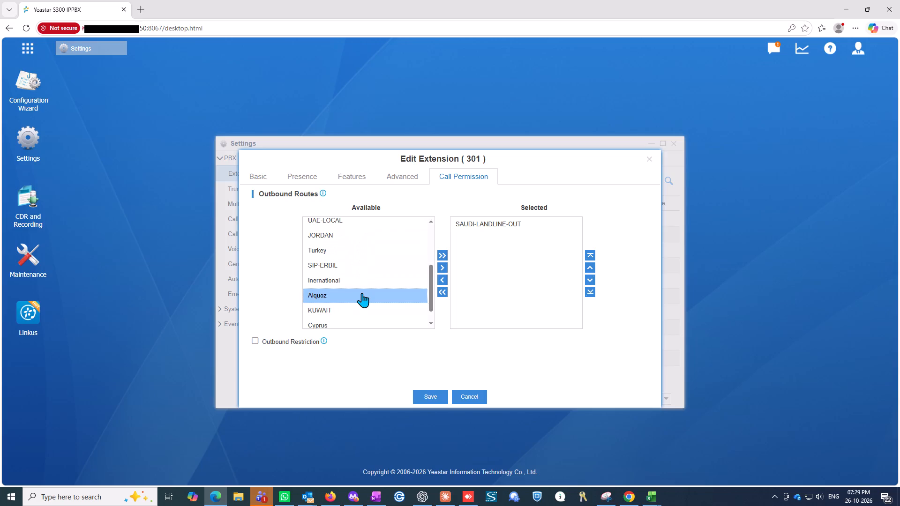
pyautogui.scroll(-4, 362, 293)
pyautogui.scroll(2, 363, 295)
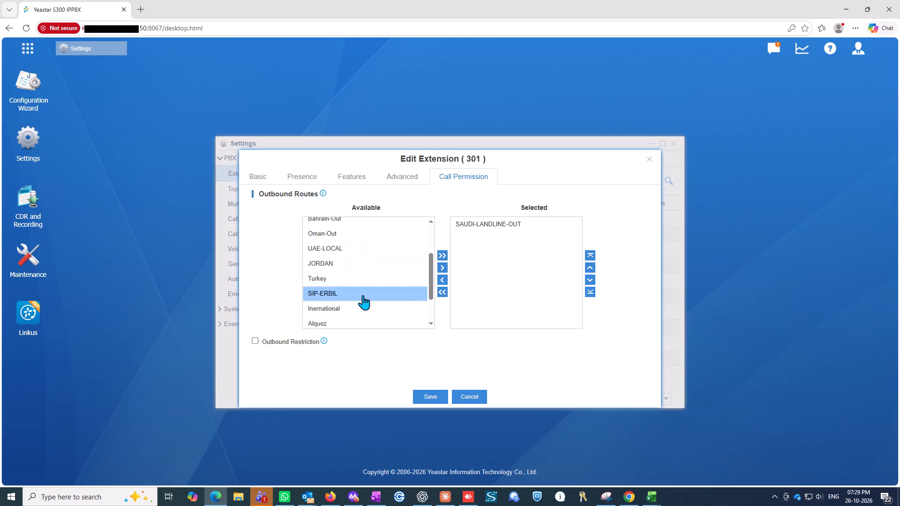
pyautogui.scroll(4, 363, 295)
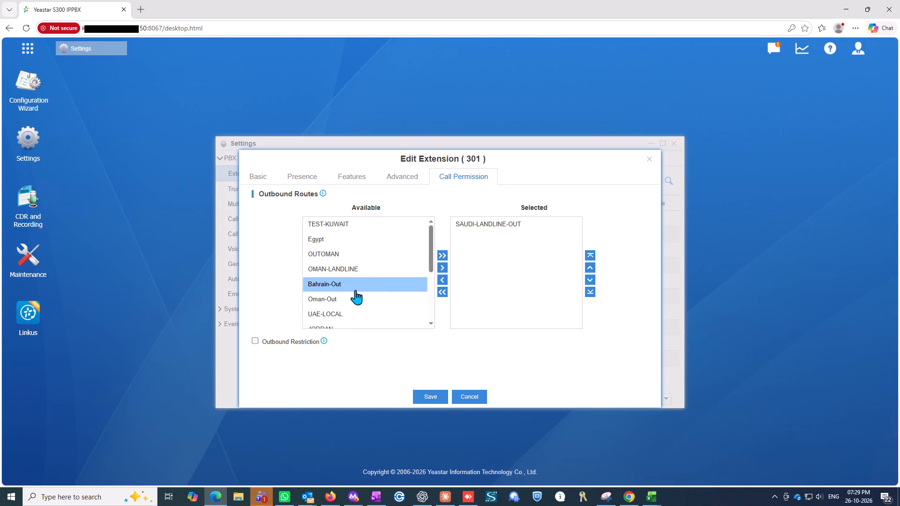
pyautogui.scroll(-2, 355, 290)
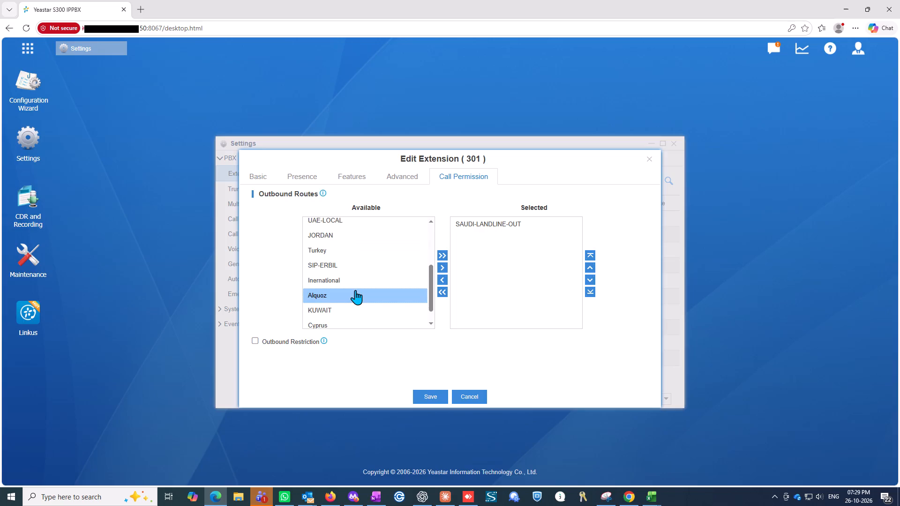
pyautogui.scroll(-2, 355, 290)
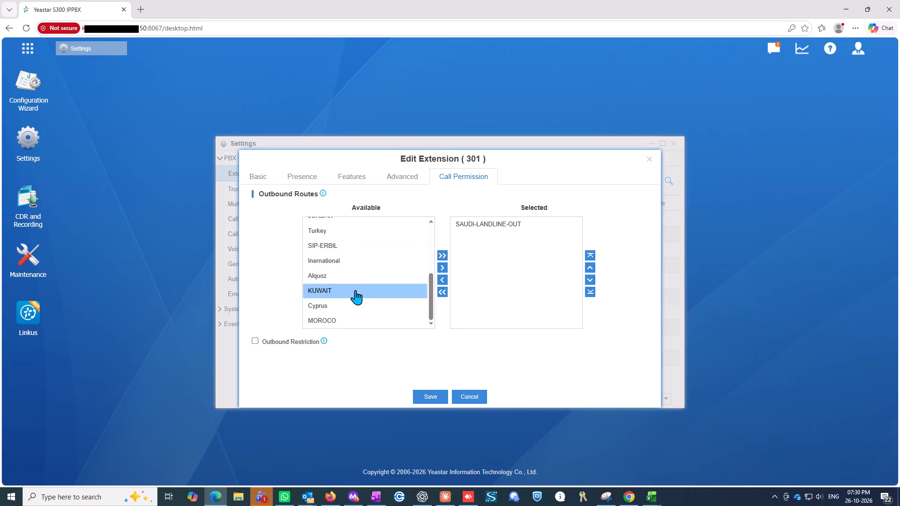
pyautogui.scroll(-1, 355, 290)
pyautogui.scroll(2, 353, 297)
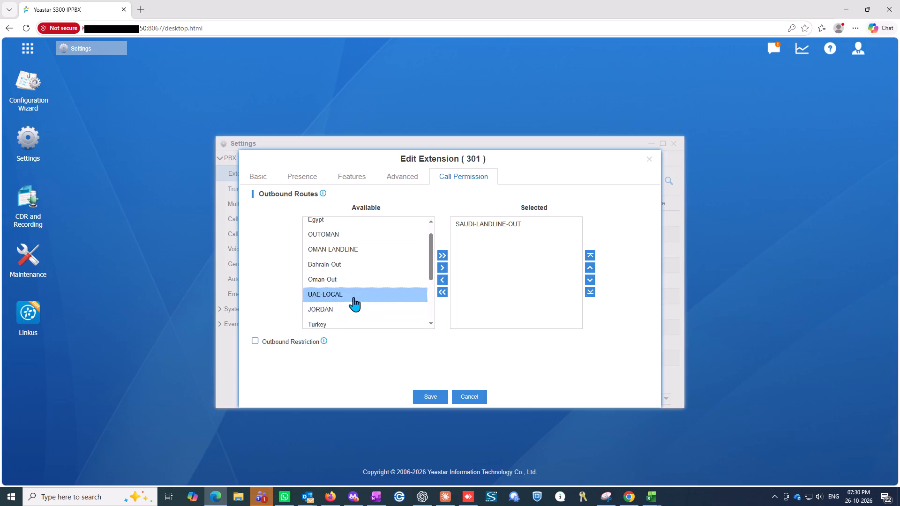
pyautogui.scroll(5, 353, 297)
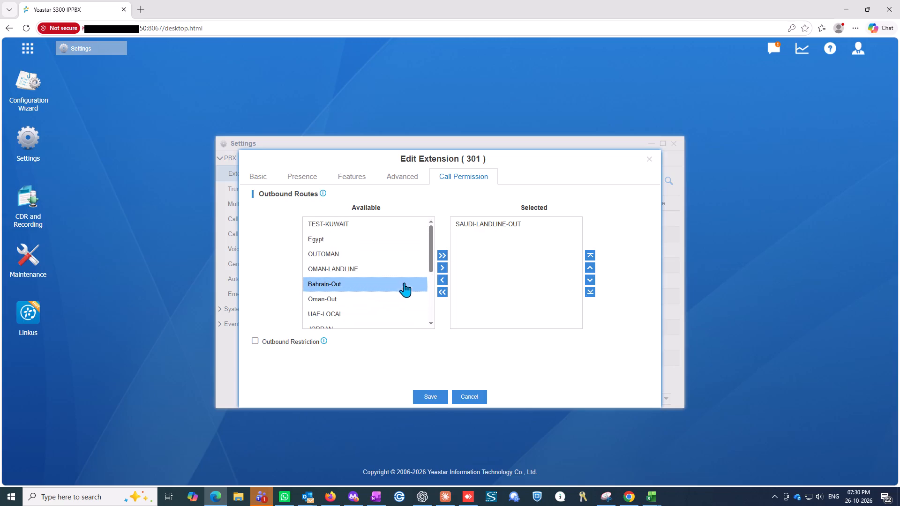
pyautogui.scroll(-5, 353, 271)
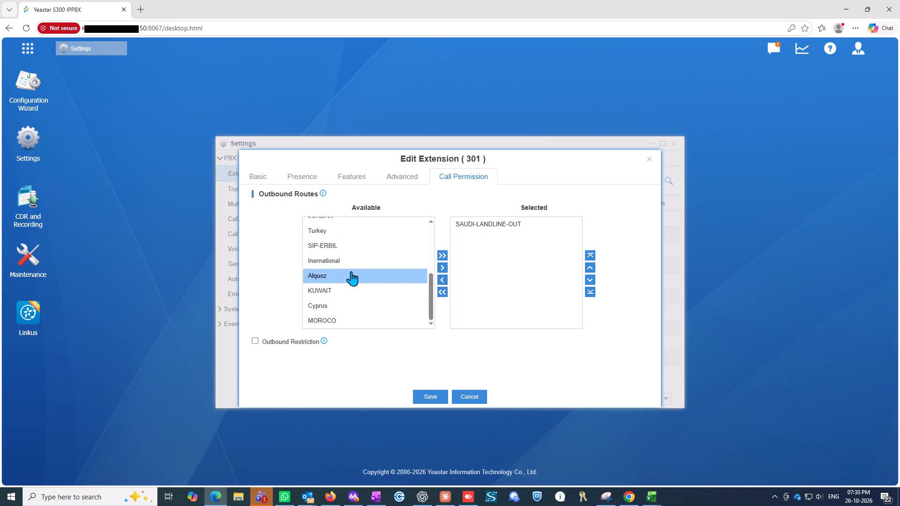
pyautogui.scroll(-1, 351, 271)
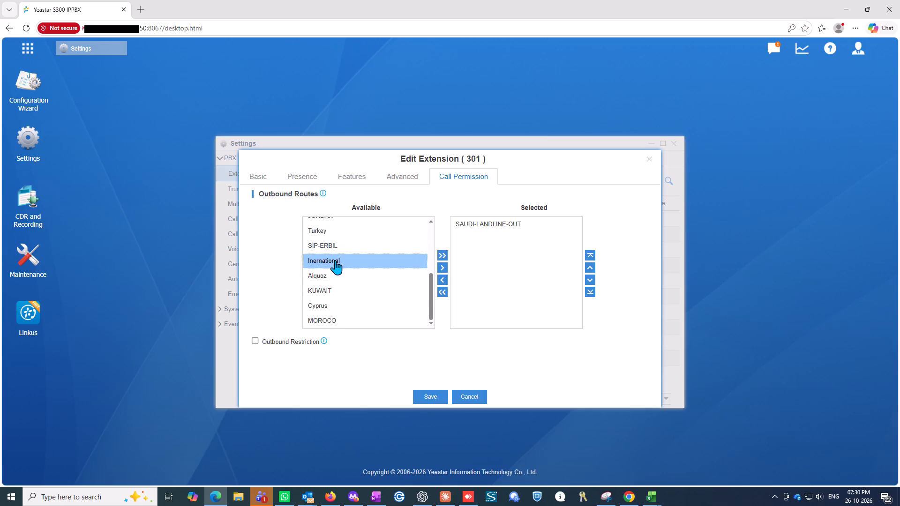
pyautogui.scroll(-5, 363, 269)
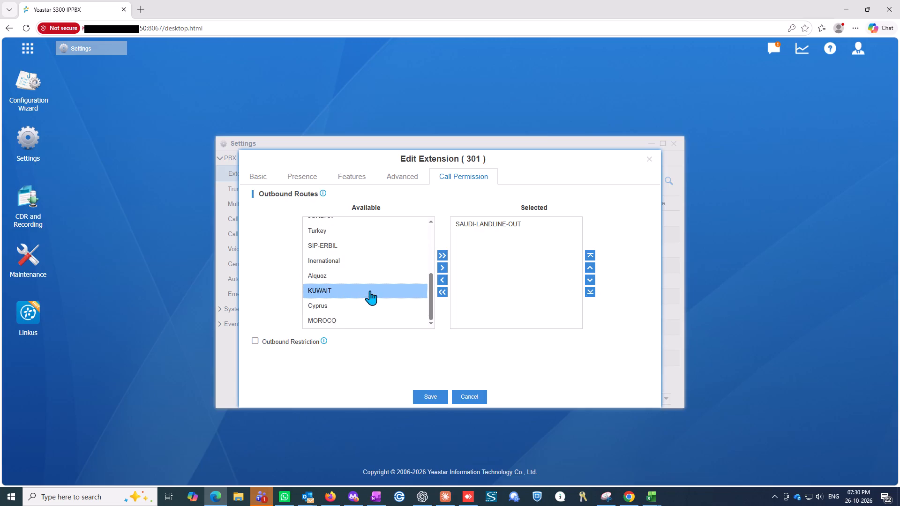
pyautogui.click(473, 395)
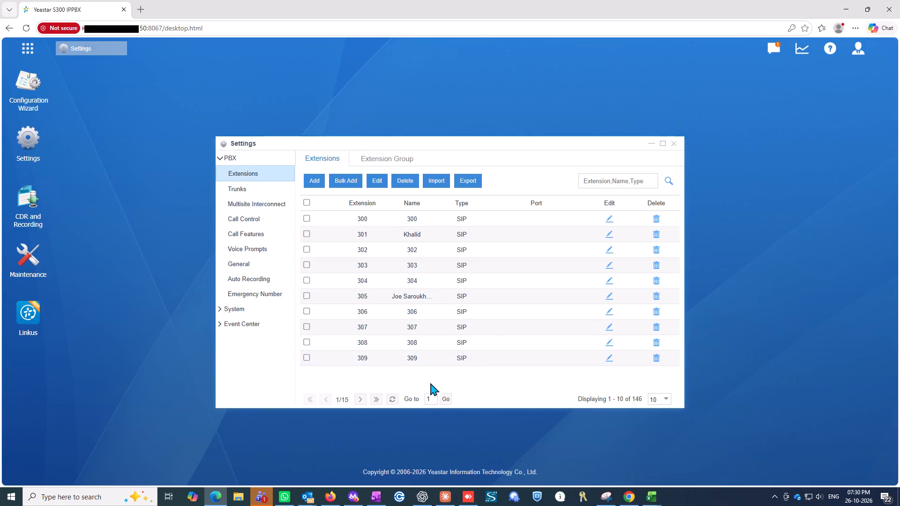
# Close the extension list window and reopen the PBX Settings overview.
pyautogui.click(671, 144)
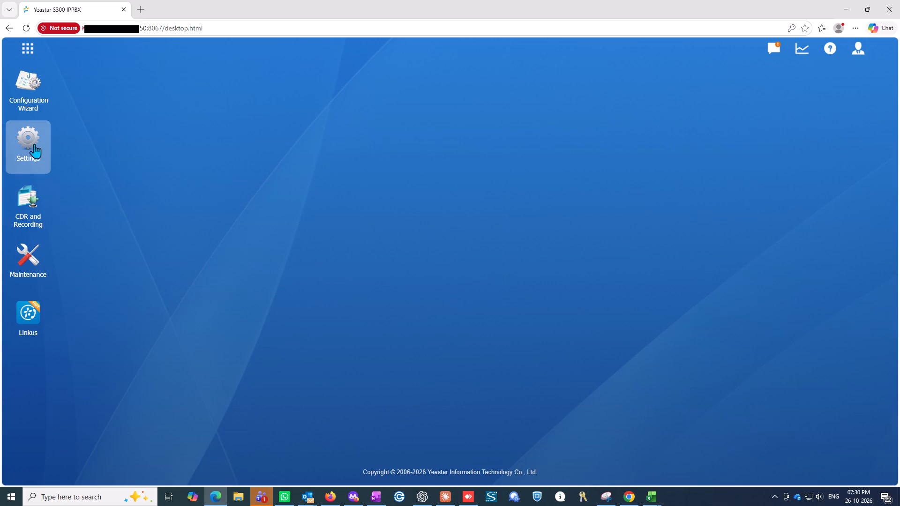
pyautogui.click(34, 141)
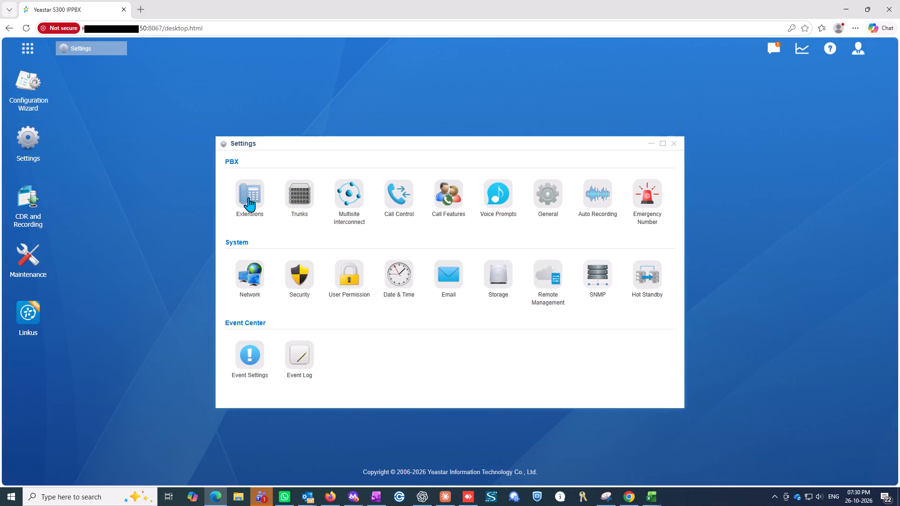
# Look through the PBX Call Control and Call Features settings, examining both pages of outbound routes and their dial patterns.
pyautogui.click(394, 197)
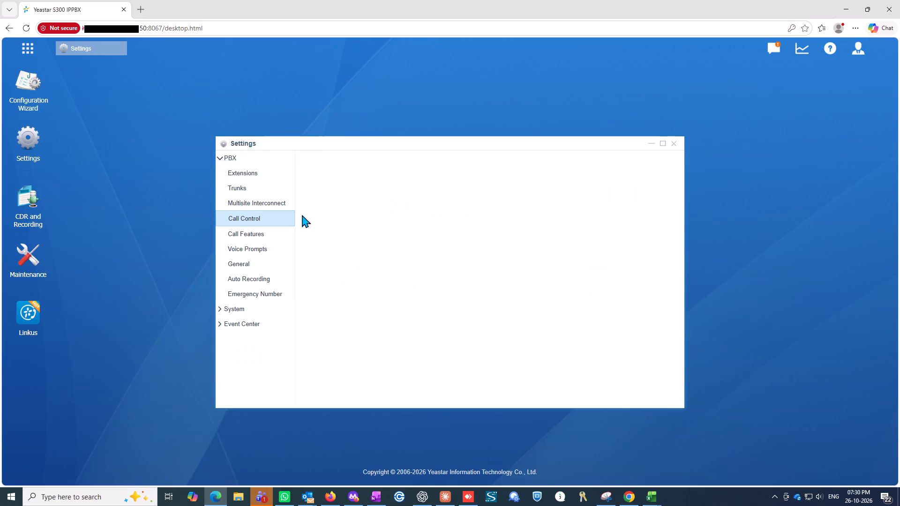
pyautogui.click(248, 234)
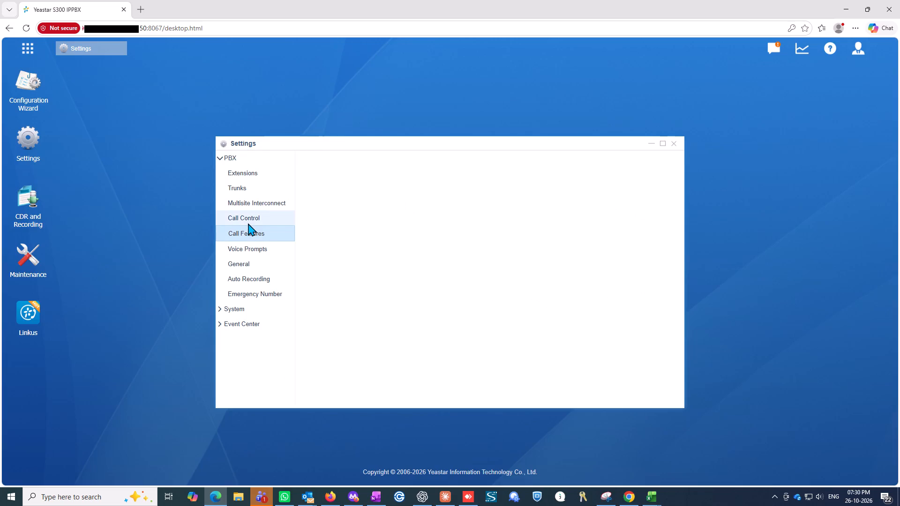
pyautogui.click(248, 216)
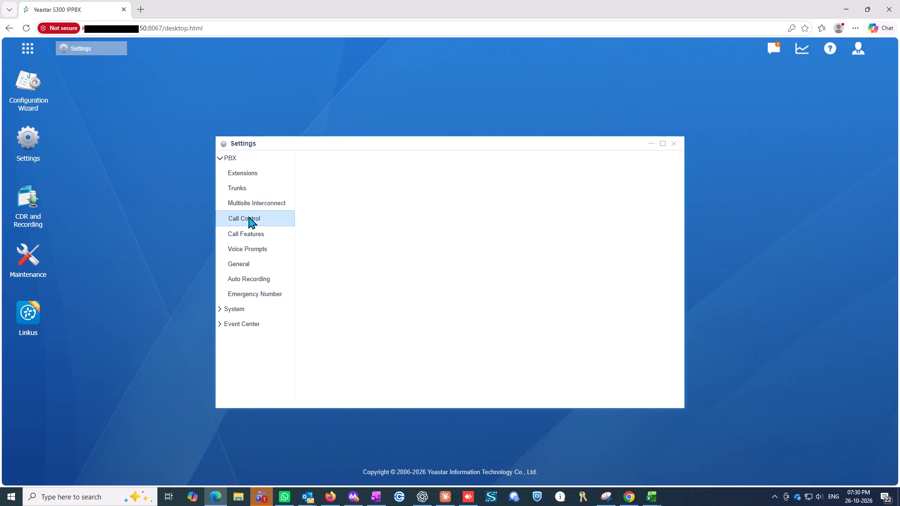
pyautogui.click(247, 237)
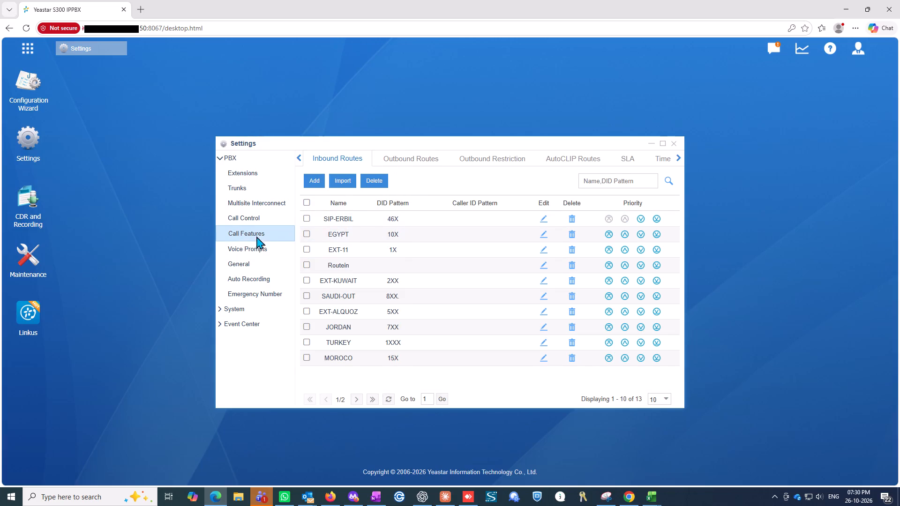
pyautogui.click(406, 156)
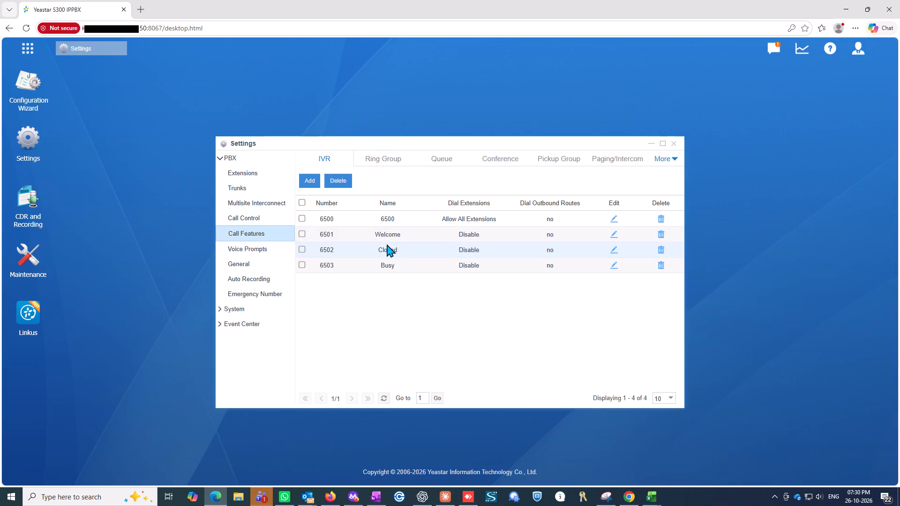
pyautogui.click(381, 155)
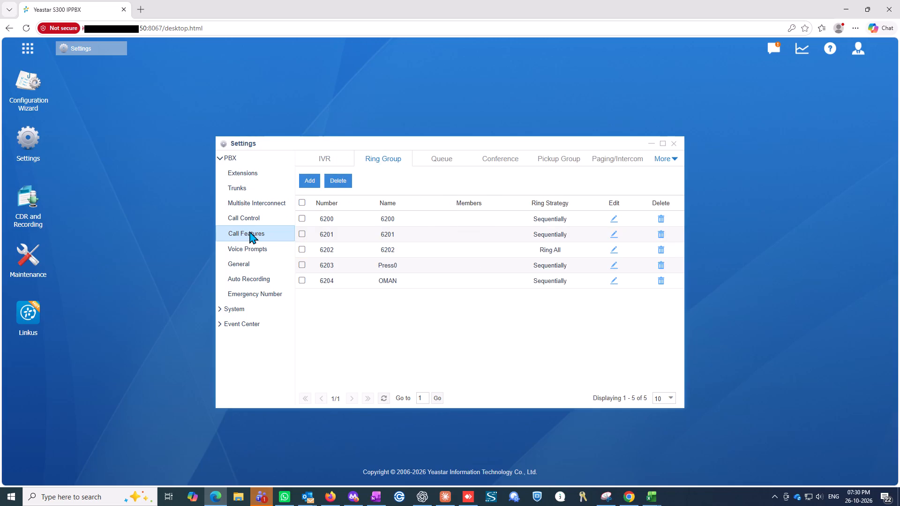
pyautogui.click(250, 217)
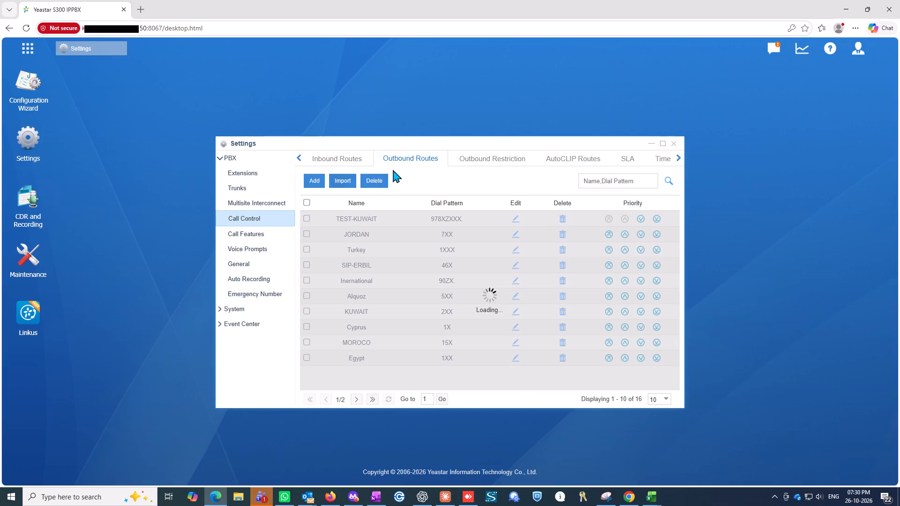
pyautogui.click(420, 155)
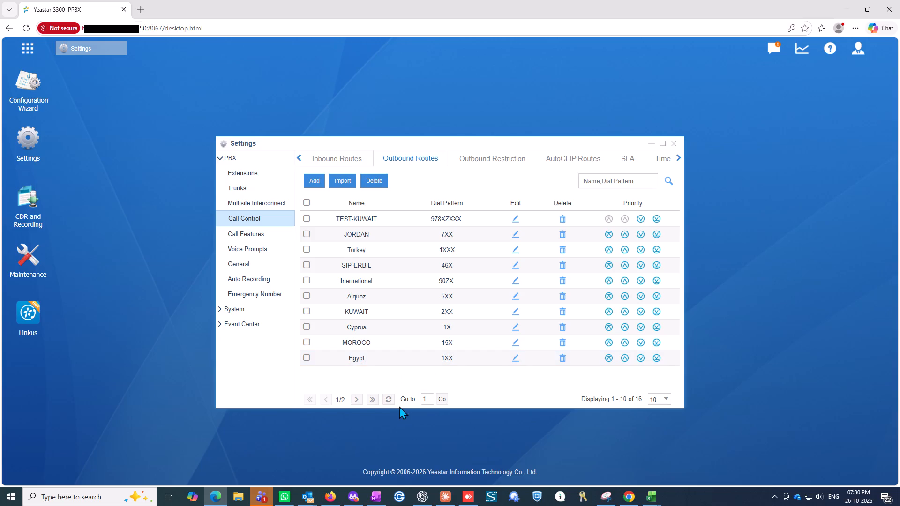
pyautogui.click(357, 397)
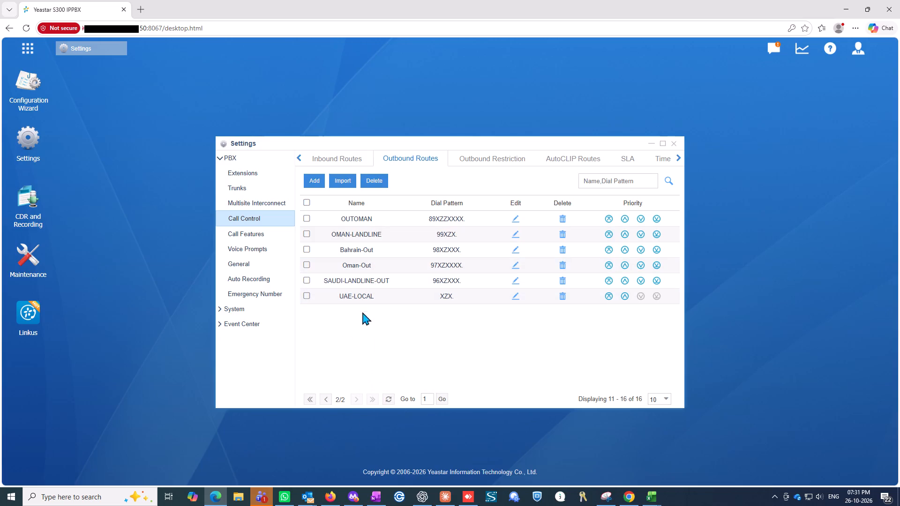
pyautogui.click(326, 400)
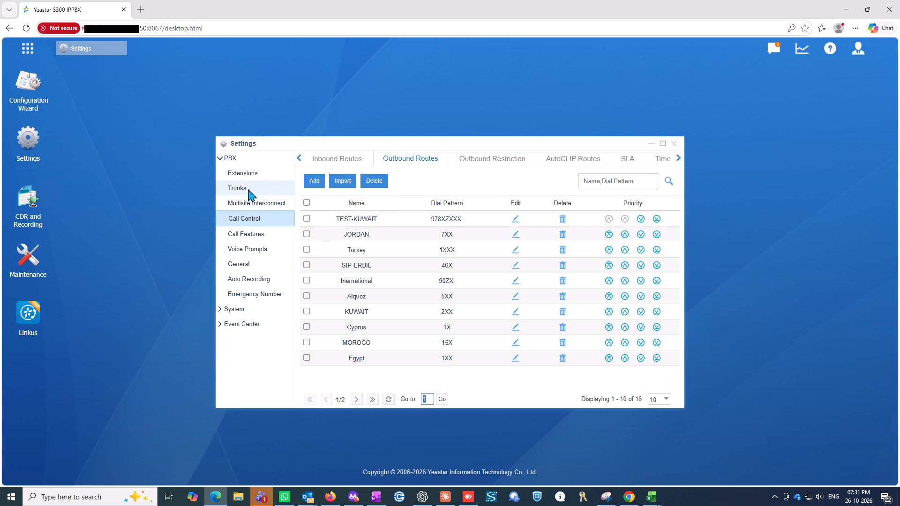
# Review extension 301's presence, features and advanced settings, and check which outbound routes its call permission allows.
pyautogui.click(237, 171)
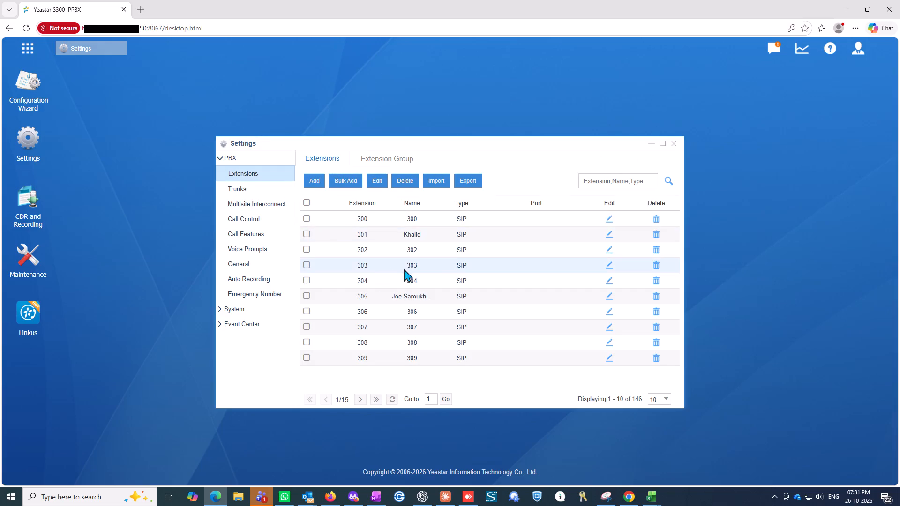
pyautogui.click(610, 233)
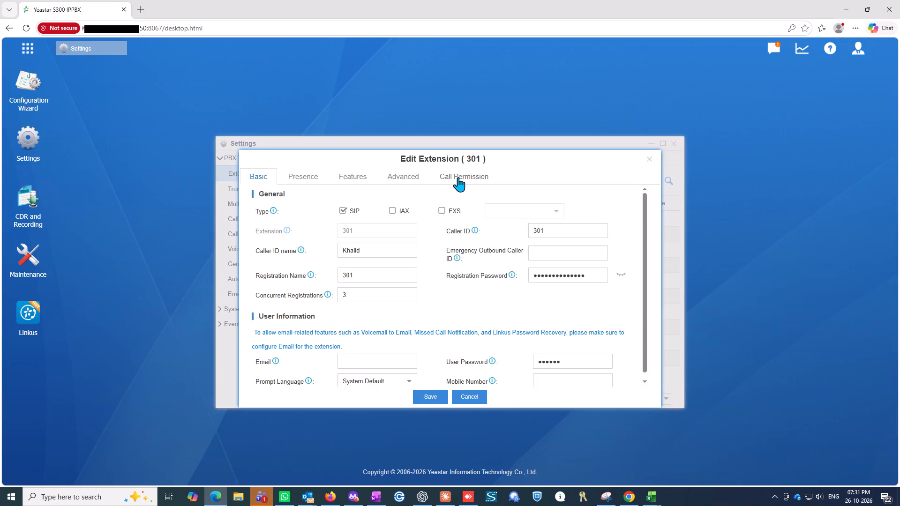
pyautogui.click(458, 177)
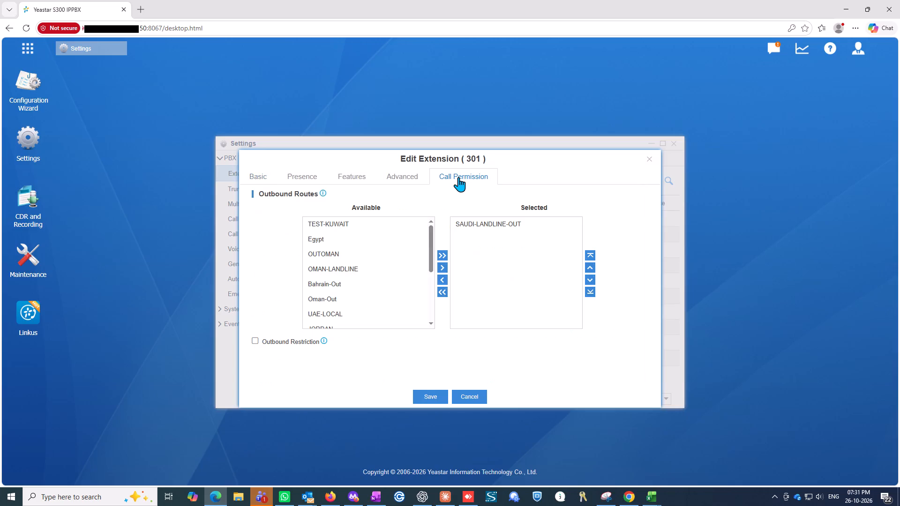
pyautogui.click(300, 175)
pyautogui.click(358, 170)
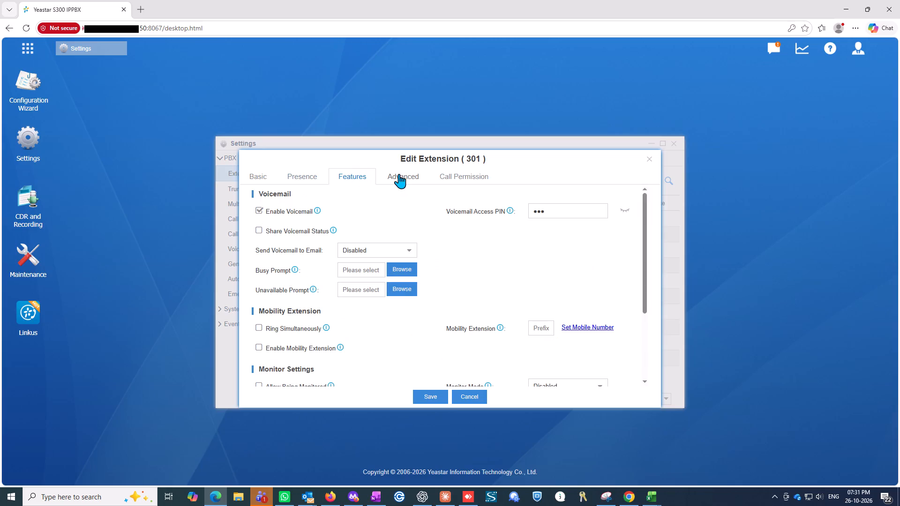
pyautogui.click(399, 174)
pyautogui.click(463, 174)
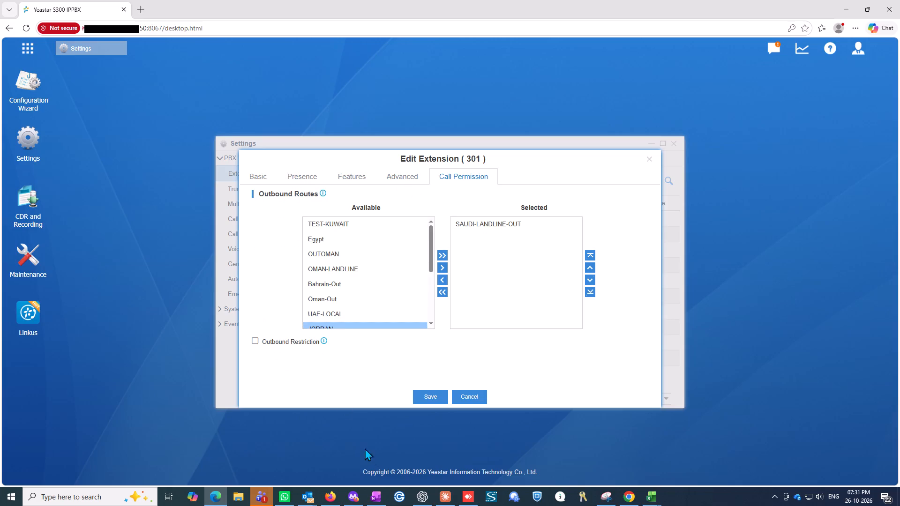
pyautogui.click(334, 499)
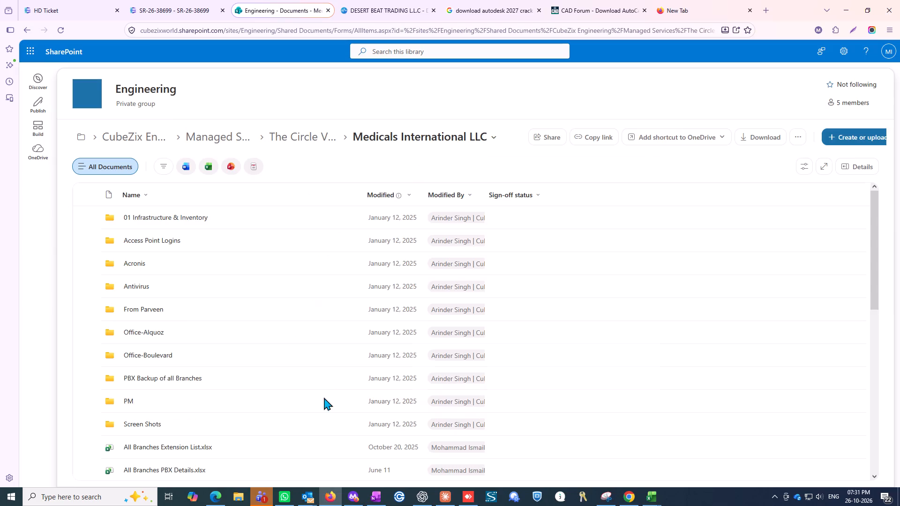
pyautogui.click(174, 0)
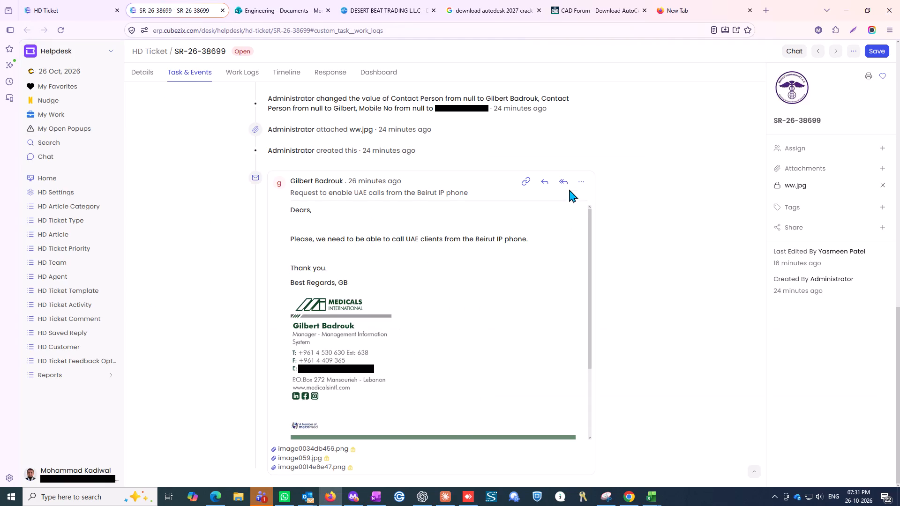
pyautogui.click(563, 180)
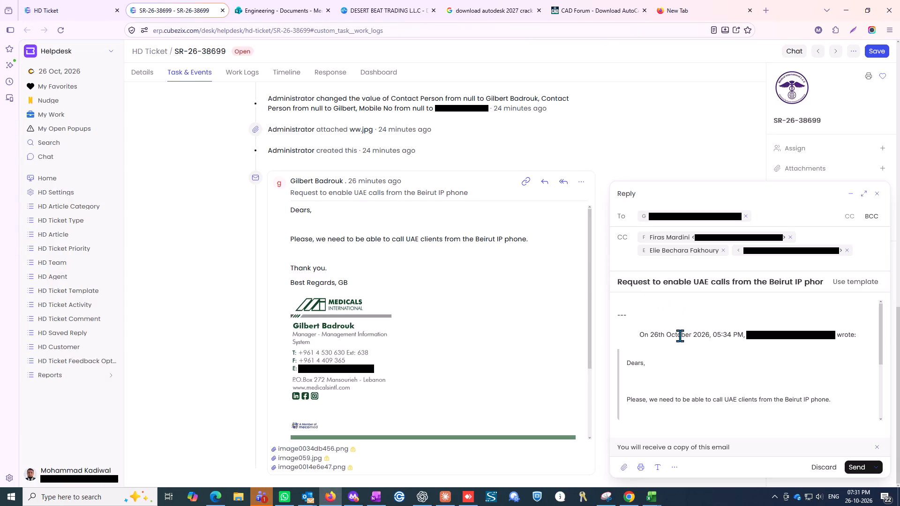
pyautogui.click(627, 302)
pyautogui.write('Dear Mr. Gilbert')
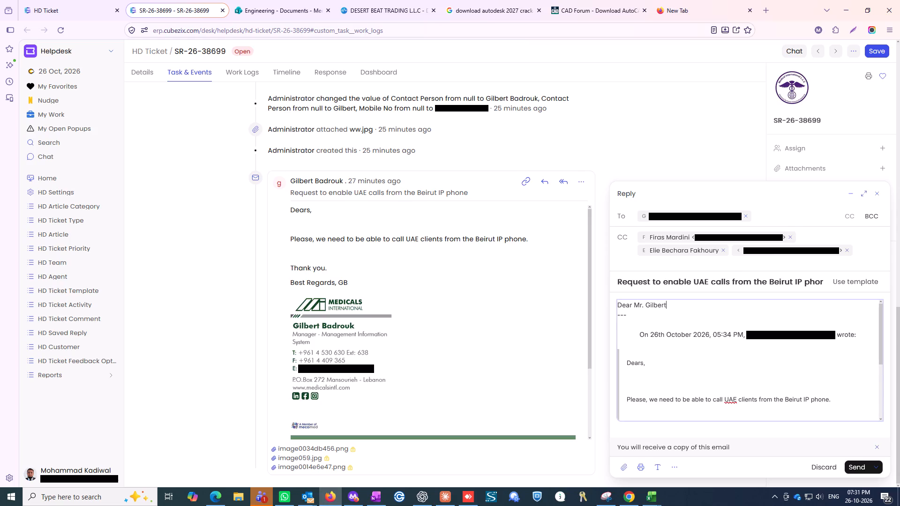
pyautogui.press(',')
# Below the greeting, separated by a blank line, begin the reply's message with "Please let us know".
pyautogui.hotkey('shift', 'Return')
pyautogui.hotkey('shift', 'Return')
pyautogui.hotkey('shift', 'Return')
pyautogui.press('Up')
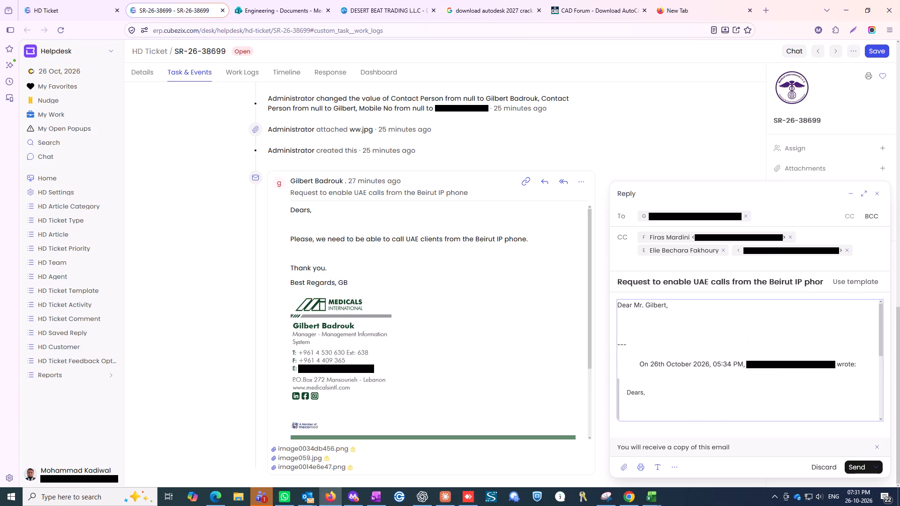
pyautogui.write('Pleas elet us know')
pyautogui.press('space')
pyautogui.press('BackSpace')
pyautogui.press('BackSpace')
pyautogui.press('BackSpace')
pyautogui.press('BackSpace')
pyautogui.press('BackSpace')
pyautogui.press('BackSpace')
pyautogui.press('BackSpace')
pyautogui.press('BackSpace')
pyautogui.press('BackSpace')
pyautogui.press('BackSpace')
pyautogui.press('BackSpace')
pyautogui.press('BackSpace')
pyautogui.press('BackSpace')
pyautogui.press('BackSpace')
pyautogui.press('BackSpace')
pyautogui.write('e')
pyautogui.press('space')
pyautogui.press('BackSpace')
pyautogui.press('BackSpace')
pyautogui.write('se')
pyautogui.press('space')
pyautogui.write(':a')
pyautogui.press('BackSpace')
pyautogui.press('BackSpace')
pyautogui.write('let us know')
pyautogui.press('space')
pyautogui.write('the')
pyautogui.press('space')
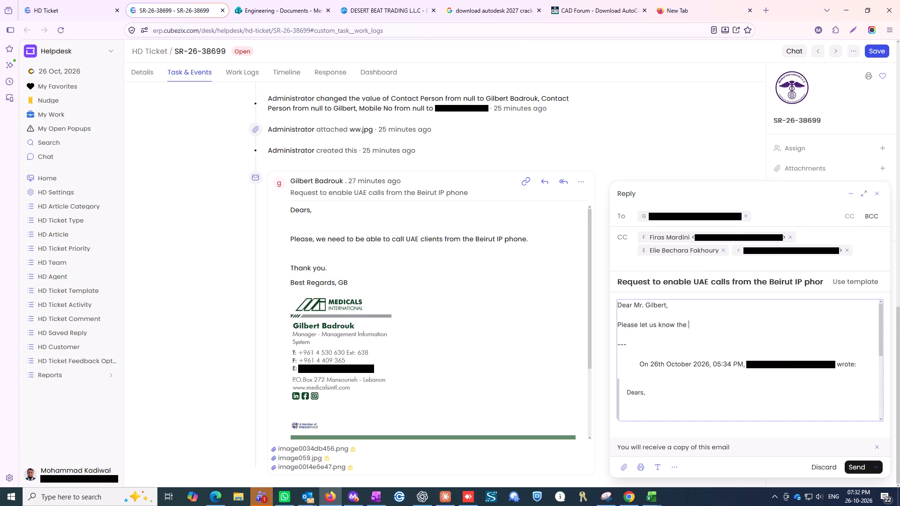
pyautogui.write('exten')
pyautogui.write('sion')
pyautogui.press('space')
pyautogui.write('list from that yu')
pyautogui.press('space')
pyautogui.press('BackSpace')
pyautogui.press('BackSpace')
pyautogui.write('ou')
pyautogui.press('space')
pyautogui.write('have to call')
pyautogui.press('space')
pyautogui.write('in')
pyautogui.press('space')
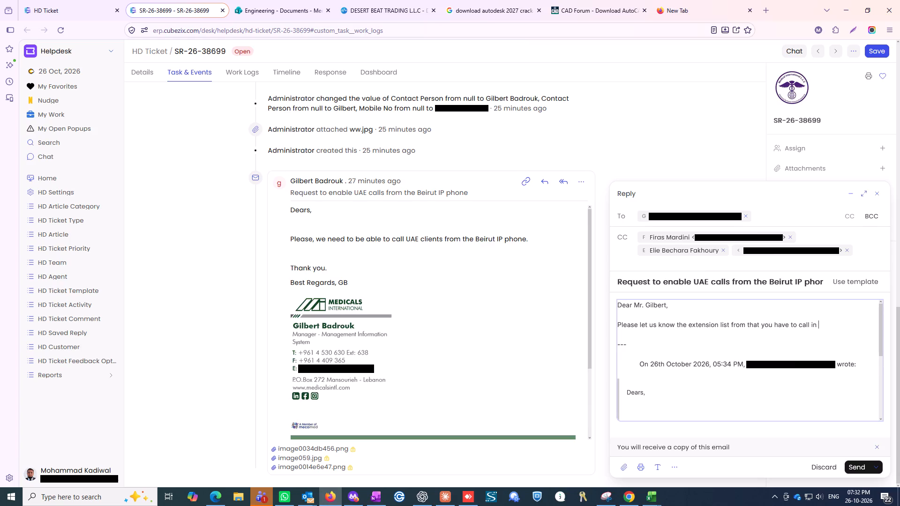
pyautogui.write('UAE so we can')
pyautogui.press('space')
pyautogui.write('check')
pyautogui.press('space')
pyautogui.write('the')
pyautogui.press('space')
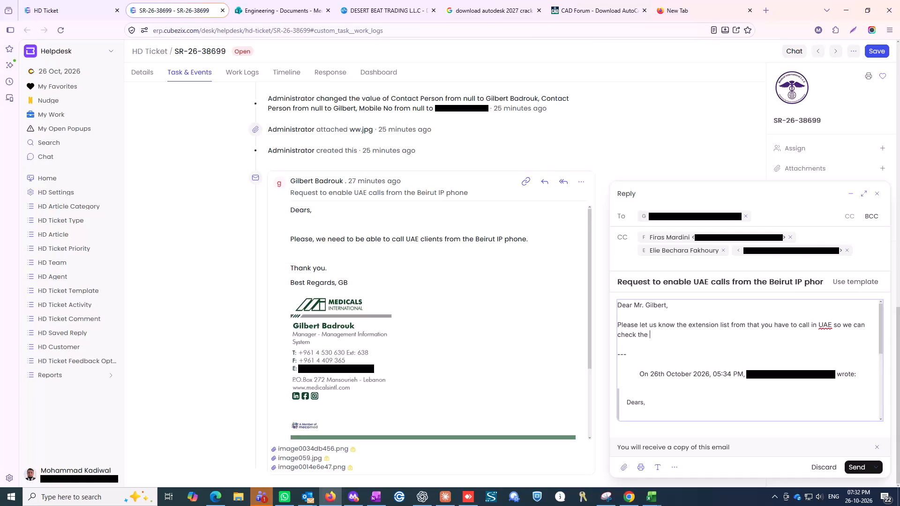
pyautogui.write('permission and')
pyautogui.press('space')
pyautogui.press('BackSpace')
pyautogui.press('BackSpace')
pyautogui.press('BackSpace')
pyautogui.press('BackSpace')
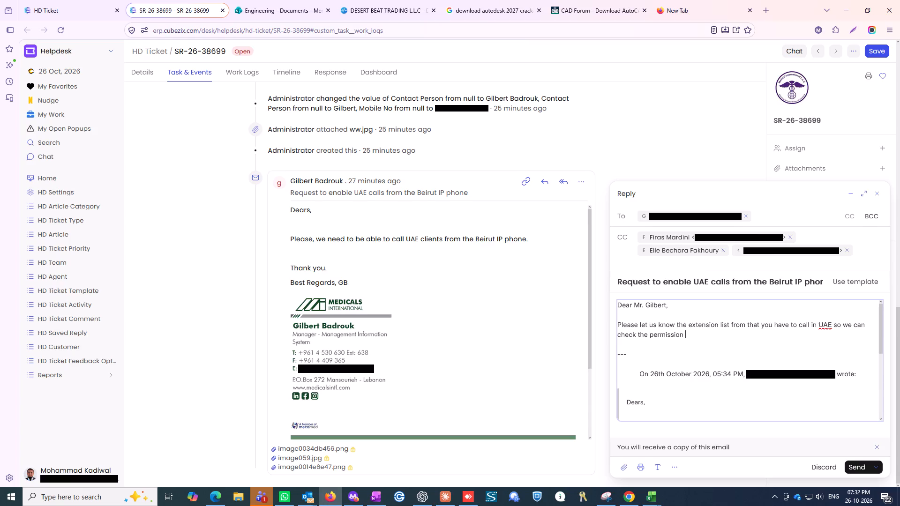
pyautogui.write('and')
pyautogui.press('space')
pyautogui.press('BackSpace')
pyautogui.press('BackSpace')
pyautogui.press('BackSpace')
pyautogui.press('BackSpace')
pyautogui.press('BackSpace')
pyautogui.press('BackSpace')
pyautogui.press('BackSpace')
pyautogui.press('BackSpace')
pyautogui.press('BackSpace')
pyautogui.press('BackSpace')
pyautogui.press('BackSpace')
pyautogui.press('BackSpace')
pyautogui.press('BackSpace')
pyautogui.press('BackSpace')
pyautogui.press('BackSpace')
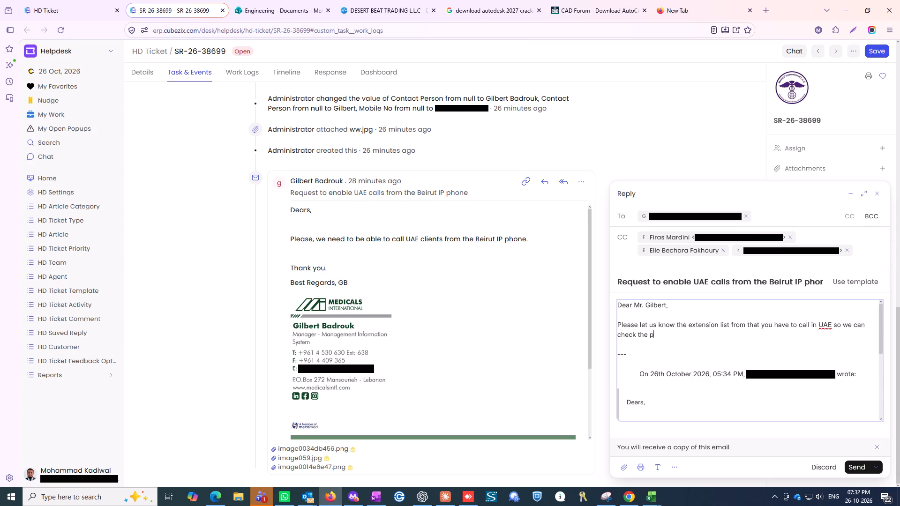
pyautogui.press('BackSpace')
# Complete the unfinished reply sentence with "setting accordingly and let you know".
pyautogui.write('setting')
pyautogui.press('space')
pyautogui.write('accordingly and let u')
pyautogui.press('BackSpace')
pyautogui.write('you know')
pyautogui.press('space')
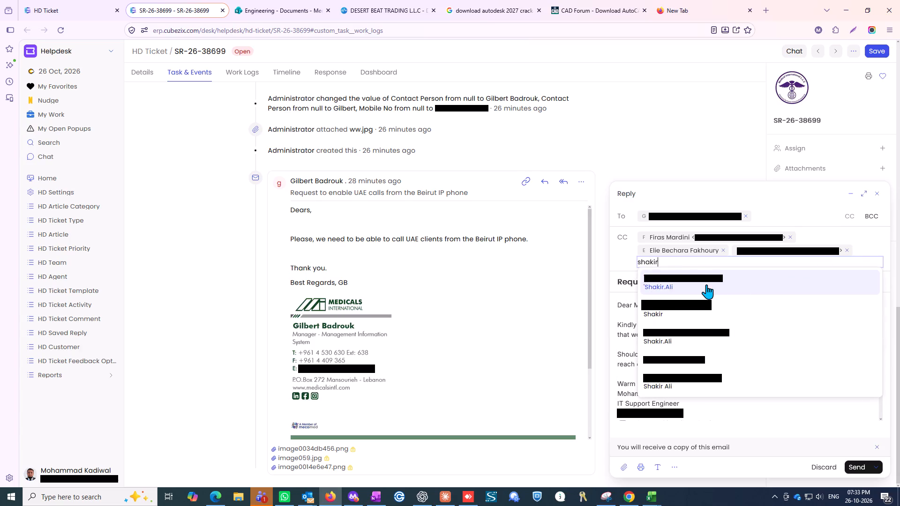
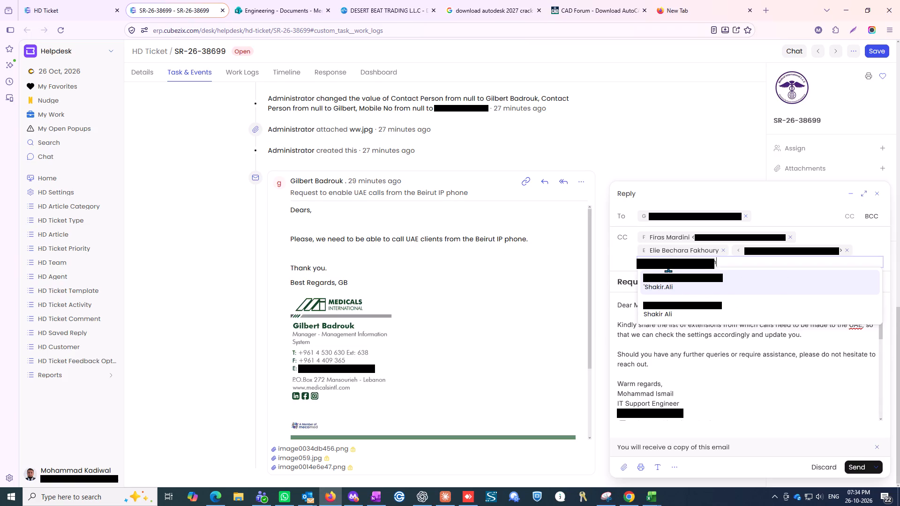
# Add the first "shakir" match to the reply's CC, then replace it with the colleague's address already copied to the clipboard.
pyautogui.press('Return')
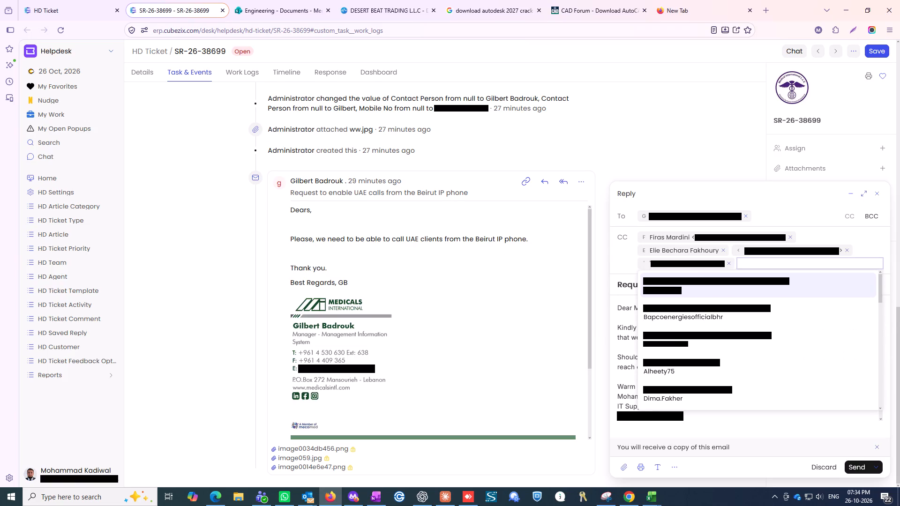
pyautogui.click(732, 264)
pyautogui.click(729, 264)
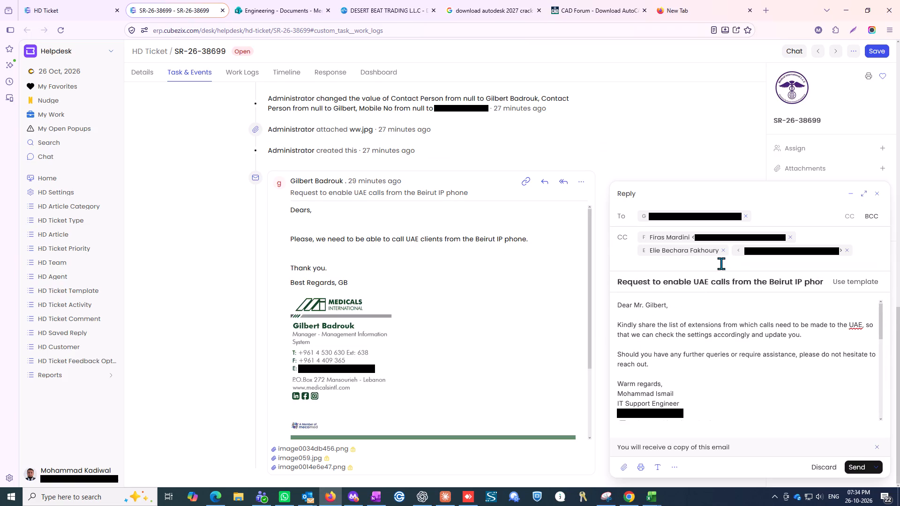
pyautogui.click(684, 262)
pyautogui.hotkey('ctrl', 'v')
pyautogui.click(610, 254)
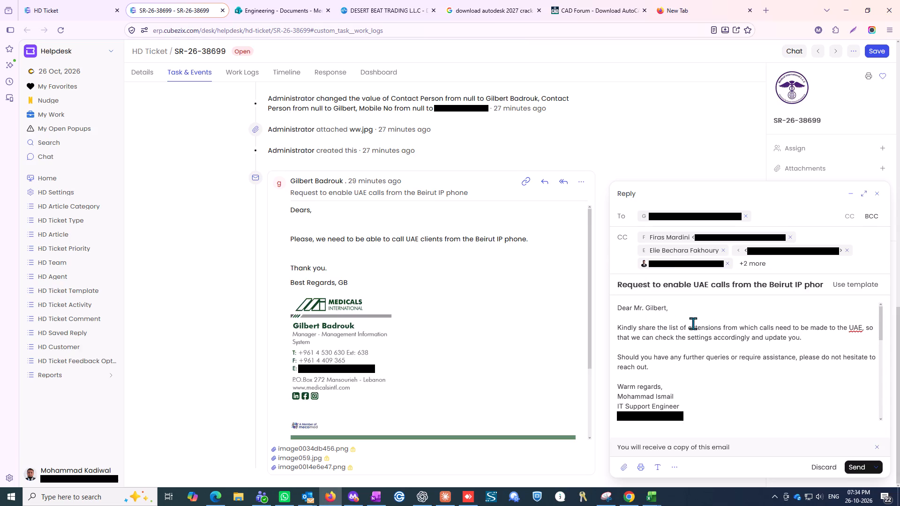
# Check the full list of CC recipients and review the reply body down to the quoted original message.
pyautogui.click(752, 264)
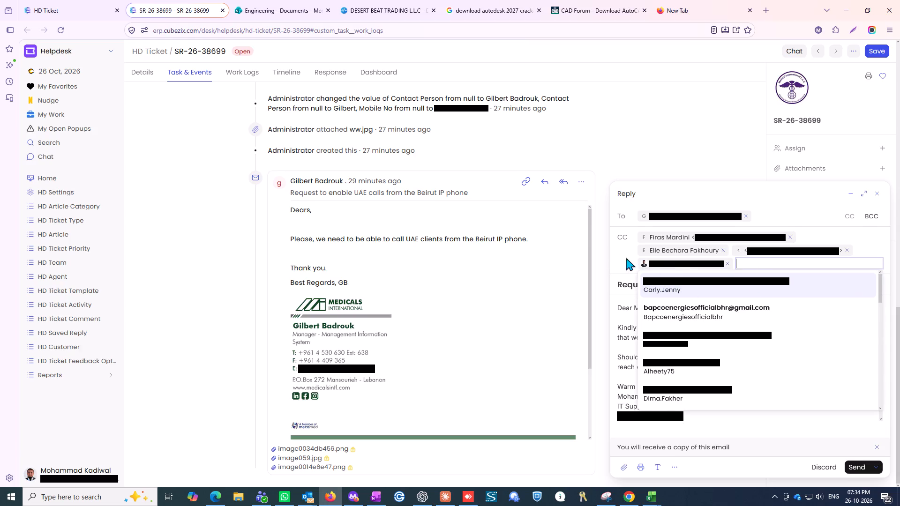
pyautogui.click(609, 253)
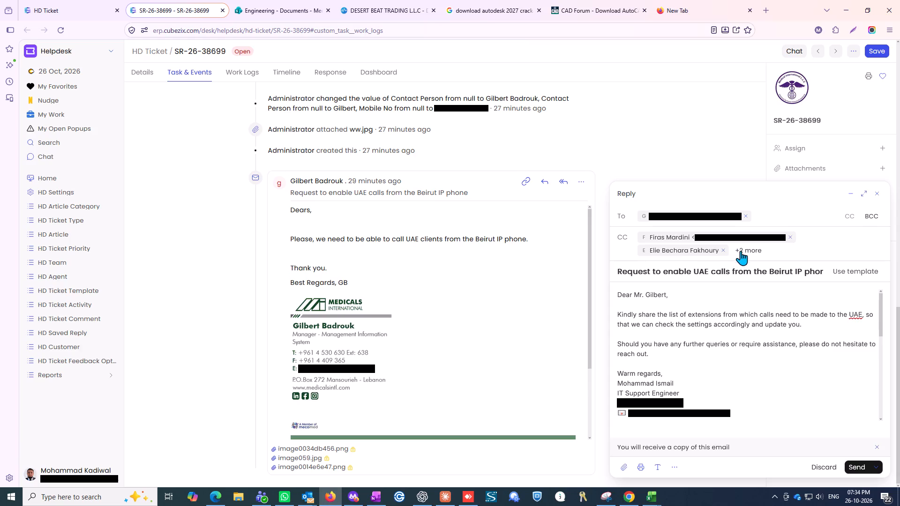
pyautogui.click(747, 249)
pyautogui.click(618, 253)
pyautogui.click(751, 250)
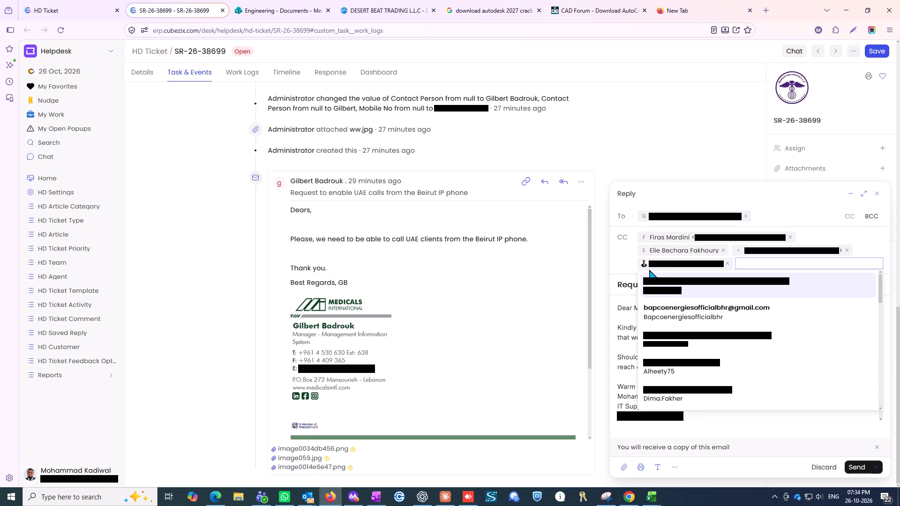
pyautogui.click(620, 257)
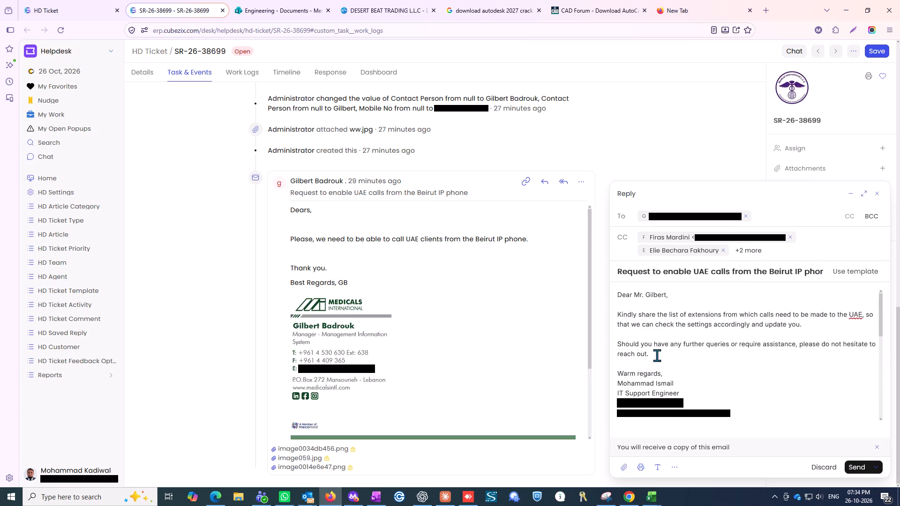
pyautogui.scroll(-4, 693, 361)
pyautogui.scroll(1, 693, 361)
pyautogui.scroll(-1, 693, 361)
pyautogui.scroll(5, 693, 361)
pyautogui.scroll(-1, 701, 360)
pyautogui.scroll(5, 701, 360)
pyautogui.scroll(-2, 728, 360)
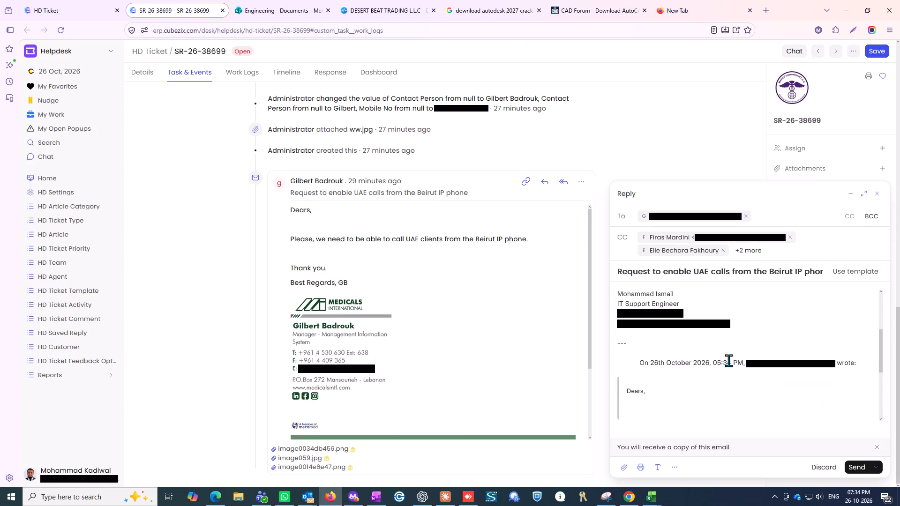
pyautogui.scroll(5, 728, 360)
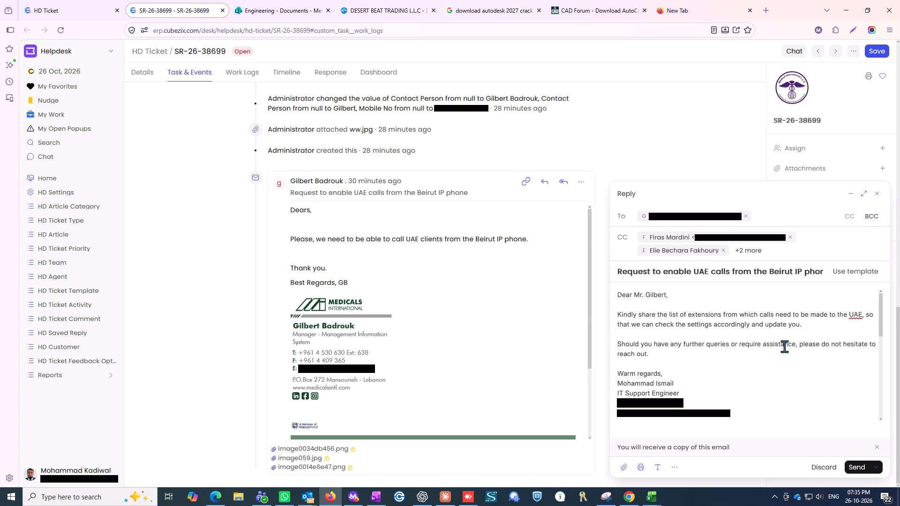
# Insert the word "clients" after "UAE" in the reply's opening sentence, keeping the comma directly behind it.
pyautogui.click(864, 314)
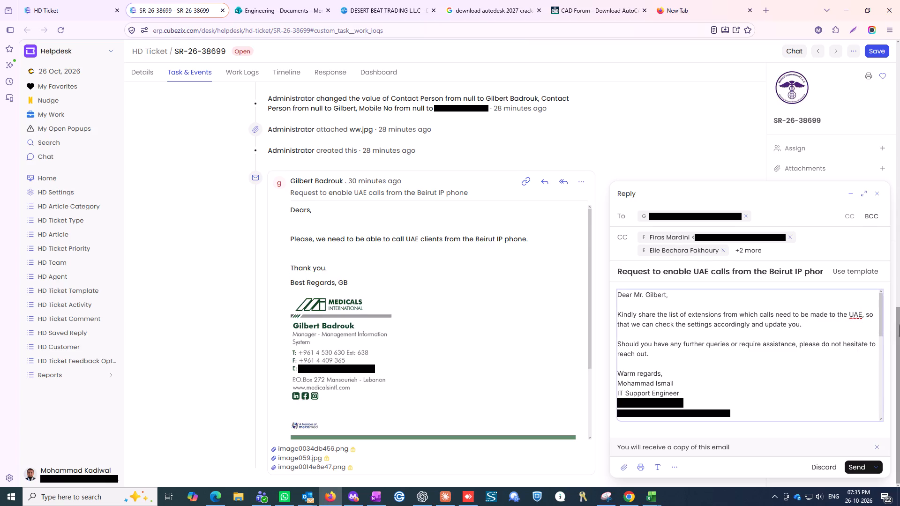
pyautogui.press('Left')
pyautogui.press('space')
pyautogui.press('Left')
pyautogui.press('Right')
pyautogui.press('space')
pyautogui.press('Left')
pyautogui.write('clients')
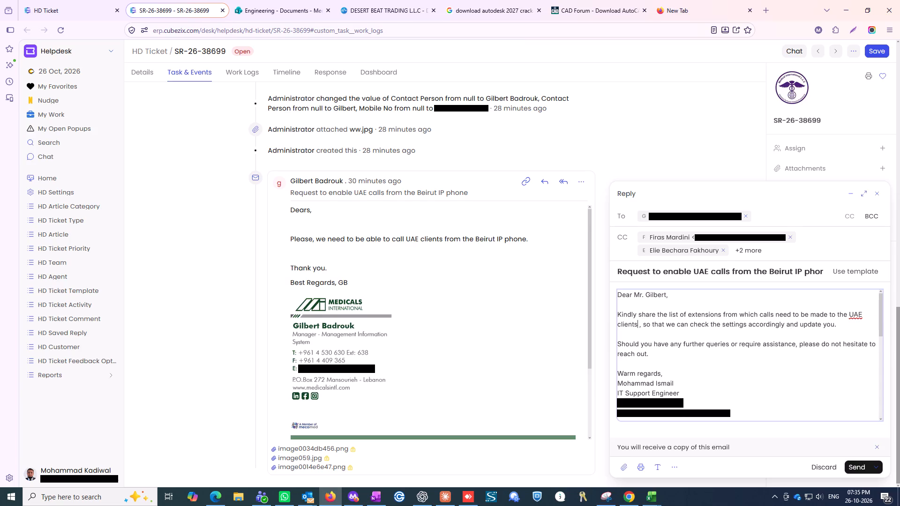
pyautogui.press('Delete')
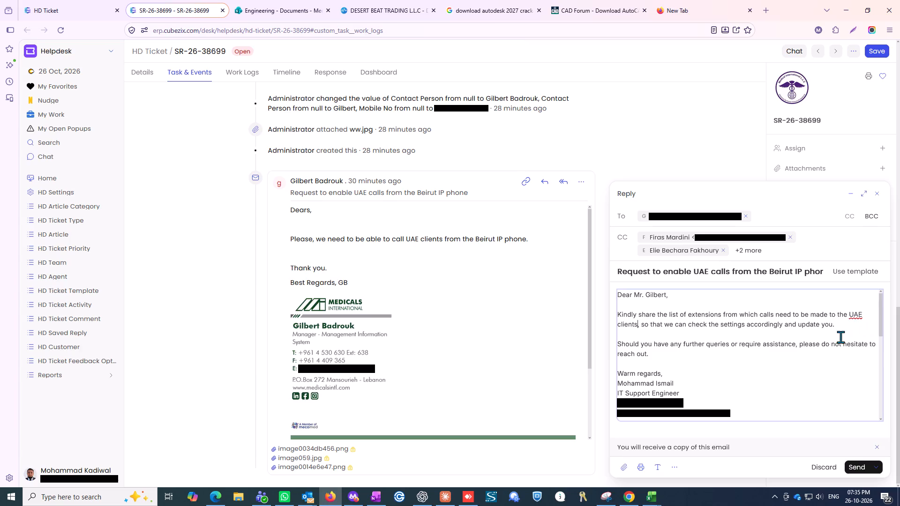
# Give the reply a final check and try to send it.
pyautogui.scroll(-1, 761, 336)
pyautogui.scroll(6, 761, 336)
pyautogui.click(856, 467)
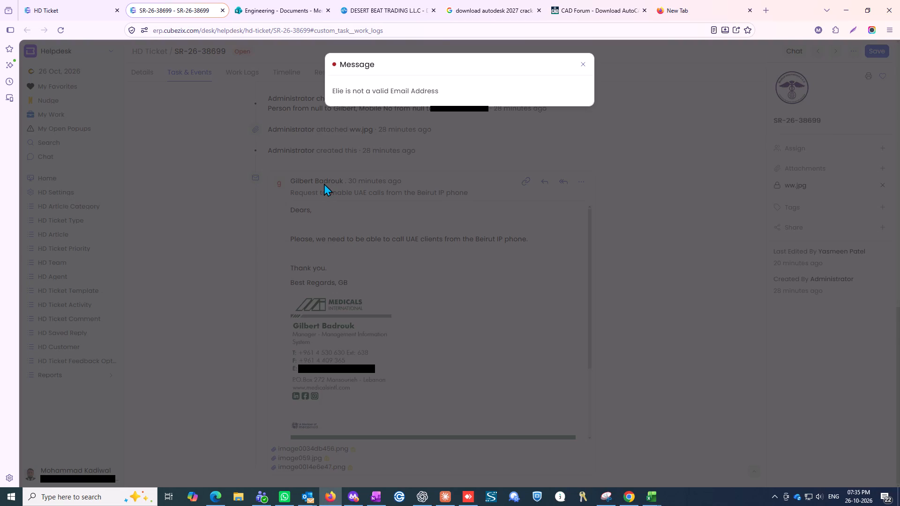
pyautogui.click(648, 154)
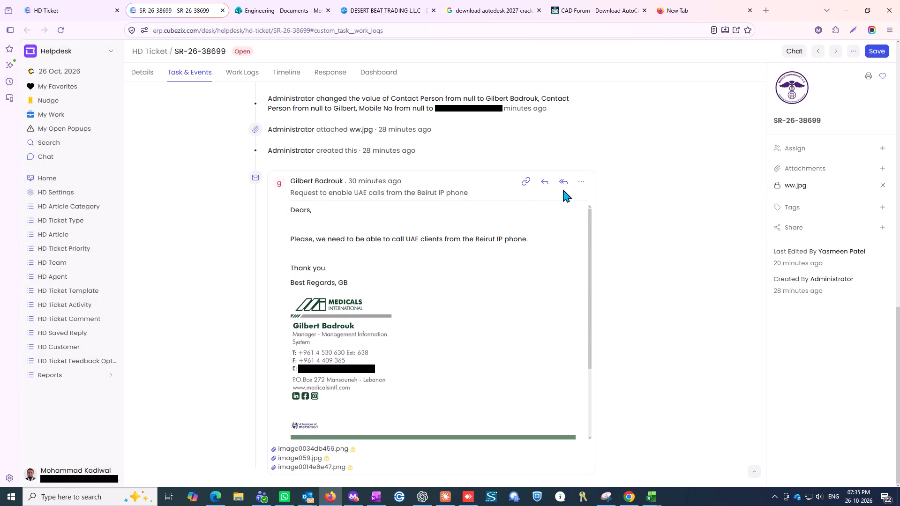
# Reopen the drafted reply to all from the customer's UAE calls email in the ticket's activity.
pyautogui.scroll(2, 622, 183)
pyautogui.scroll(-1, 622, 182)
pyautogui.scroll(11, 622, 182)
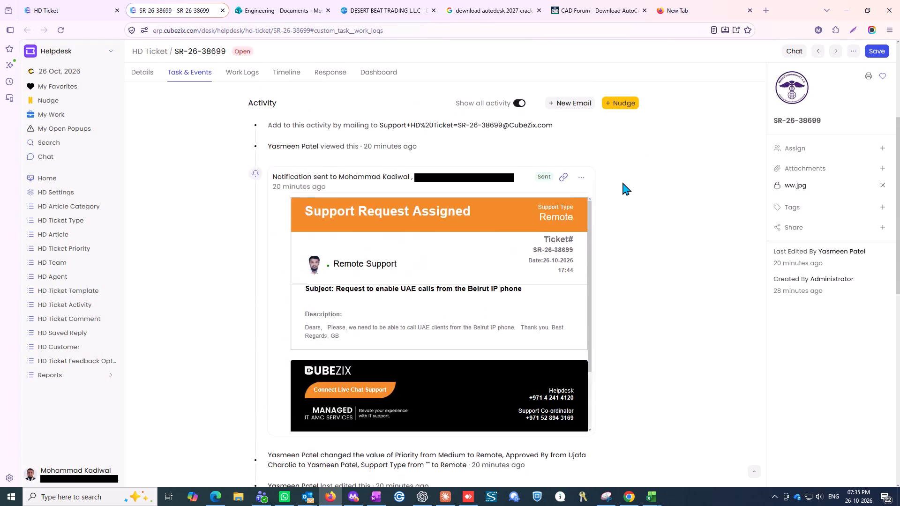
pyautogui.scroll(1, 622, 182)
pyautogui.scroll(-16, 622, 182)
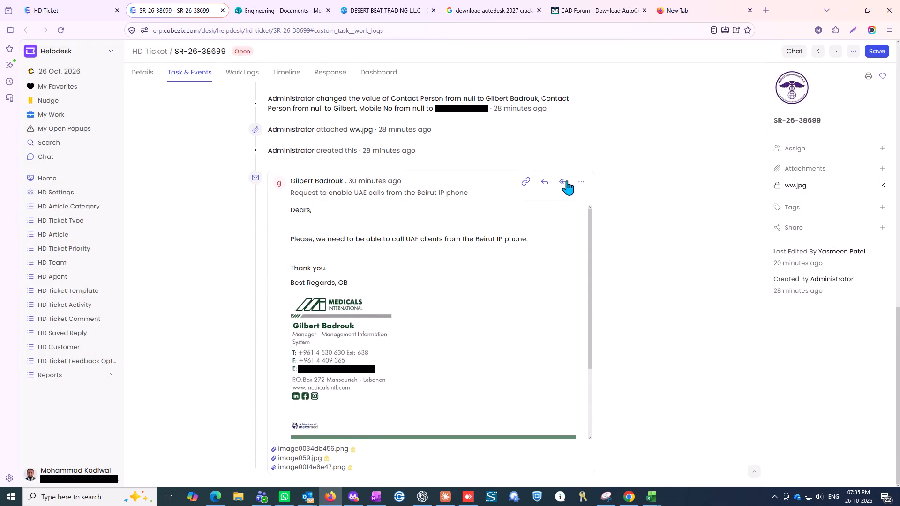
pyautogui.click(565, 180)
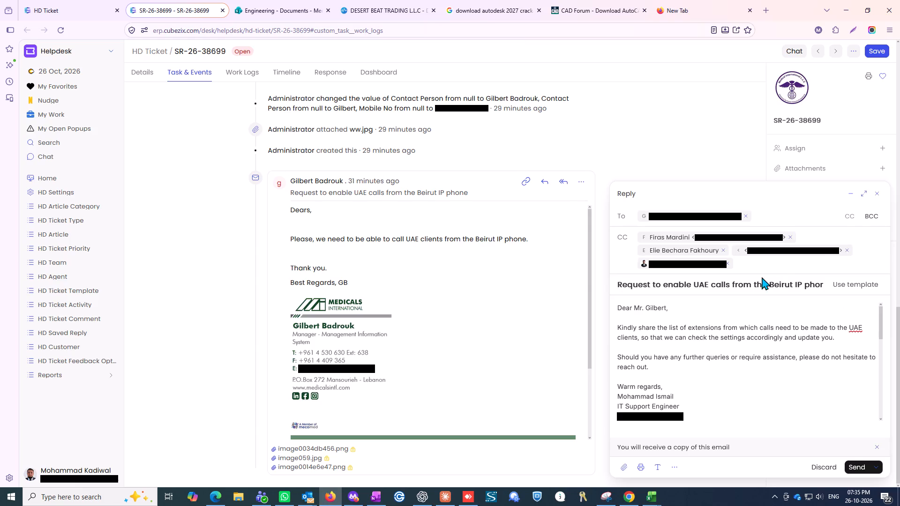
# Remove the CC entry for Elie that contains only a name and no email address.
pyautogui.click(703, 253)
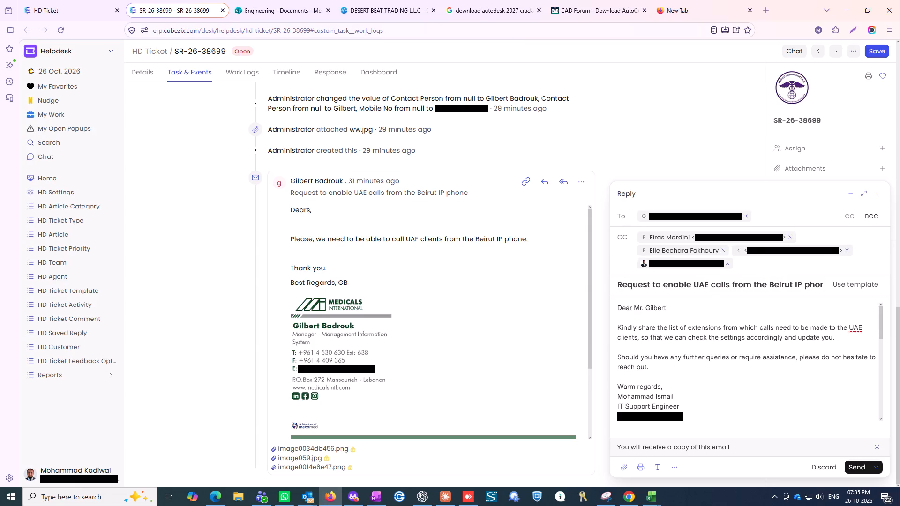
pyautogui.doubleClick(704, 251)
pyautogui.moveTo(690, 253); pyautogui.dragTo(770, 273)
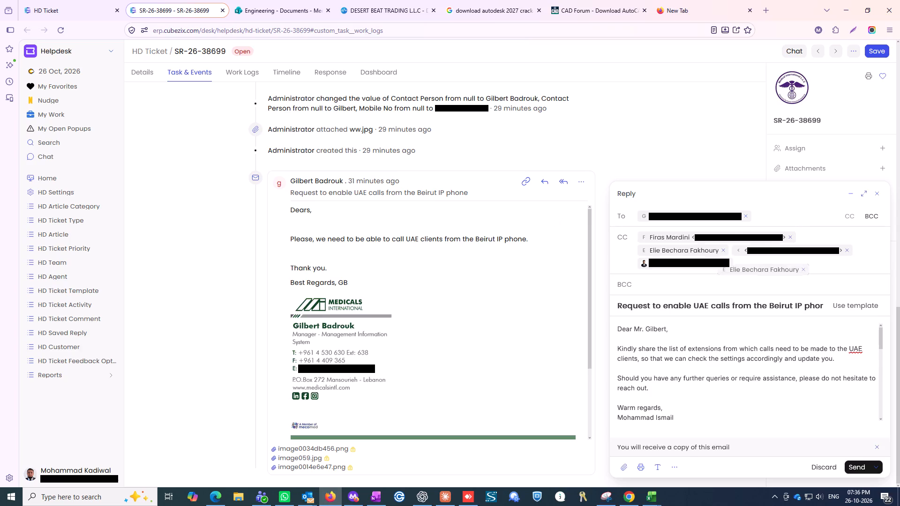
pyautogui.moveTo(770, 273); pyautogui.dragTo(791, 265)
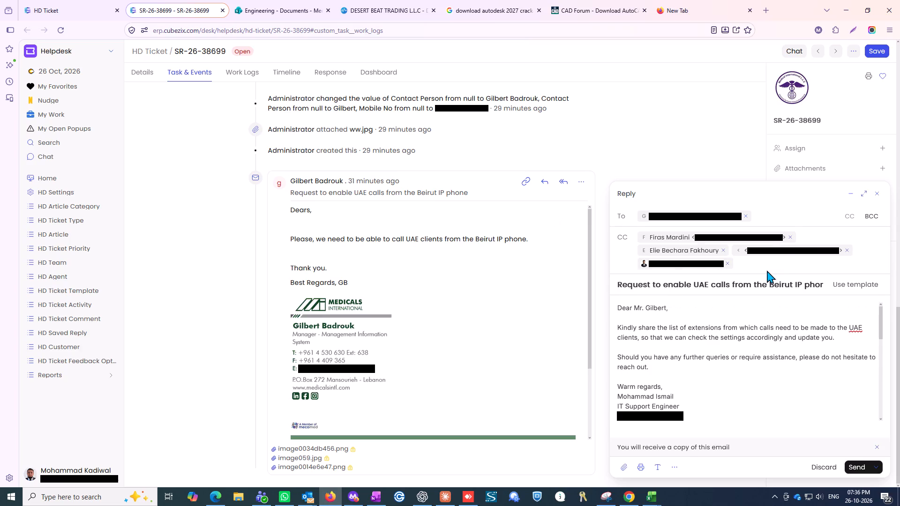
pyautogui.click(703, 251)
pyautogui.tripleClick(700, 251)
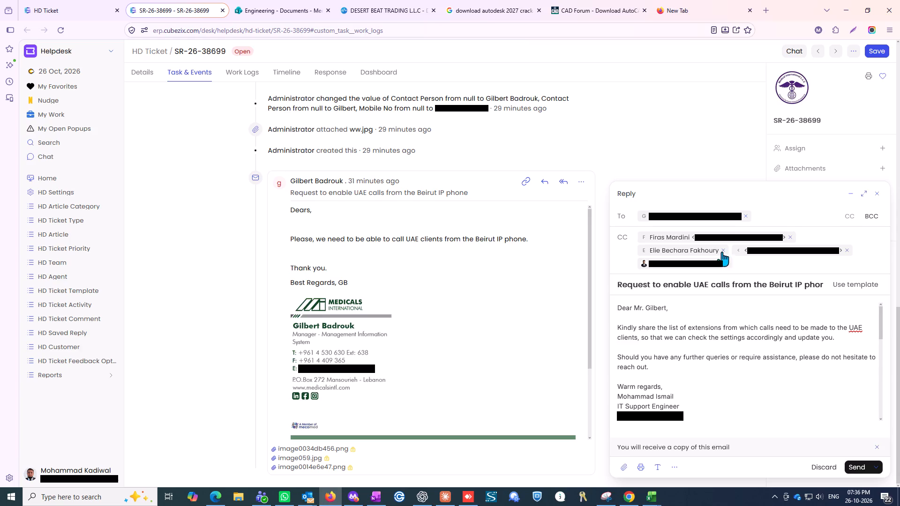
pyautogui.click(723, 250)
# Search the CC suggestions for "elie" and clear the search text.
pyautogui.click(729, 263)
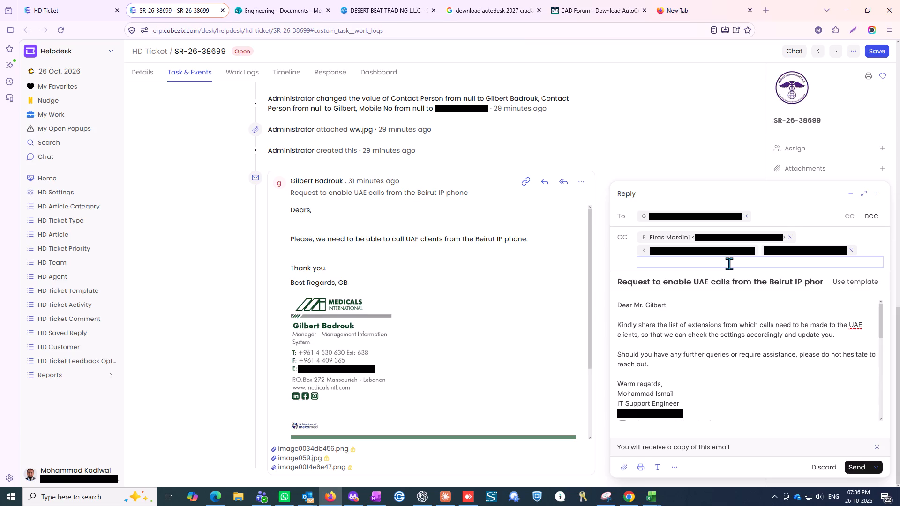
pyautogui.write('elie')
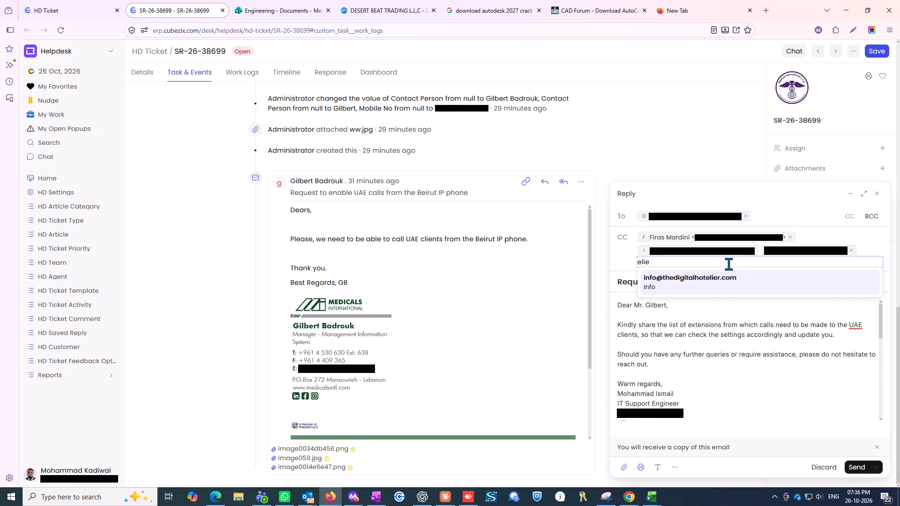
pyautogui.press('BackSpace')
pyautogui.press('BackSpace')
pyautogui.press('BackSpace')
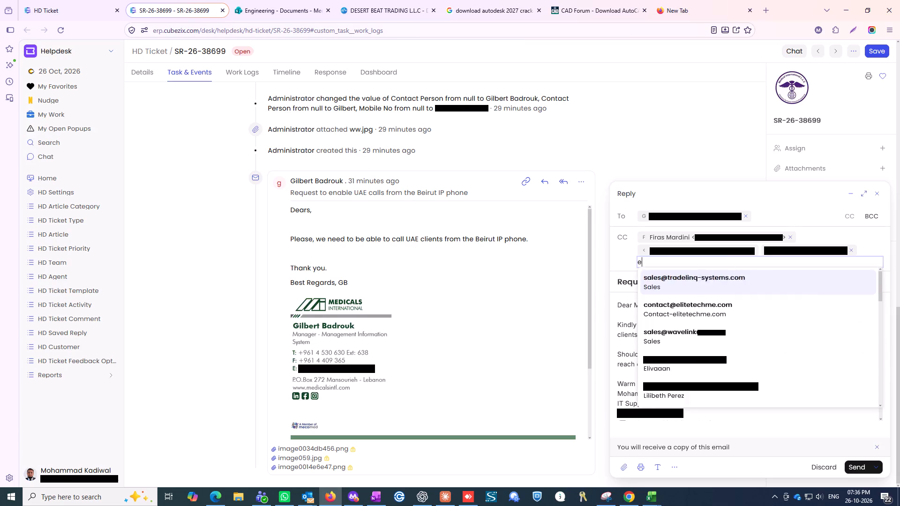
pyautogui.press('BackSpace')
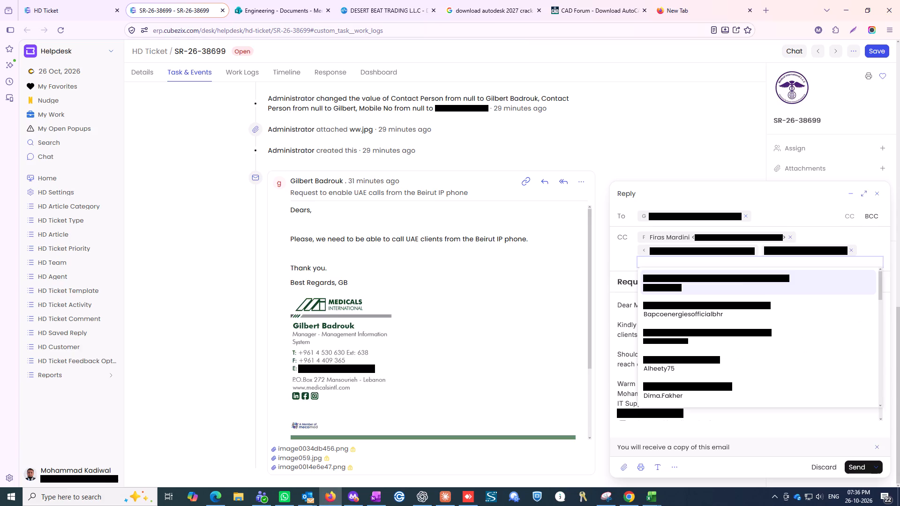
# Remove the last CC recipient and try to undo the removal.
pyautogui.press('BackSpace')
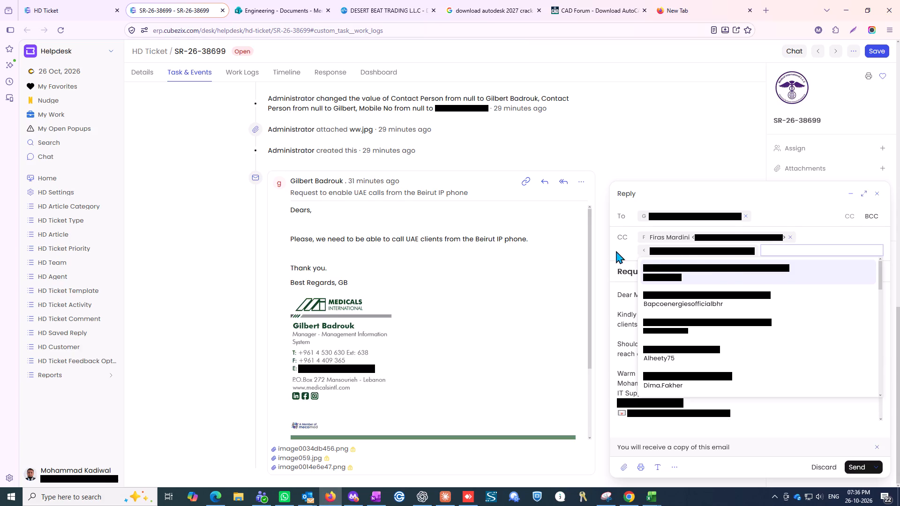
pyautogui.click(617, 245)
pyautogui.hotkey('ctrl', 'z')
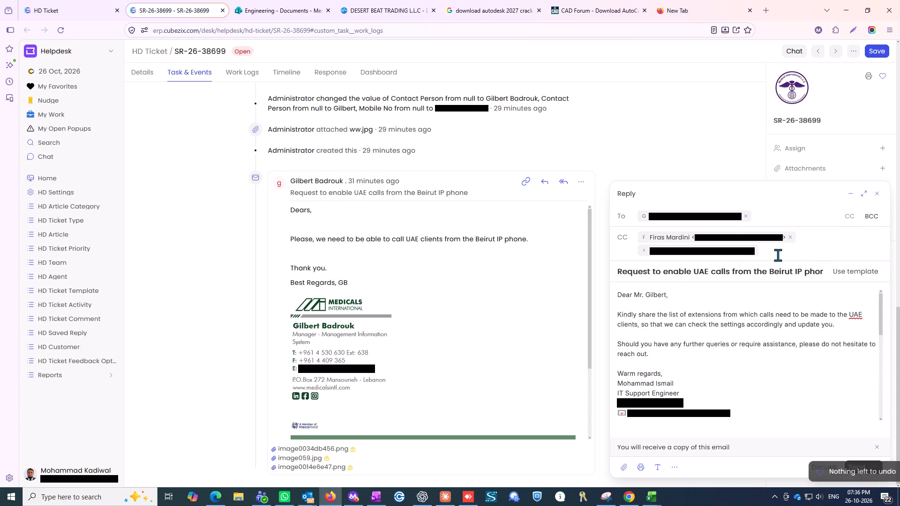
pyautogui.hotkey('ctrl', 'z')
# Add the previously copied email address from the clipboard history as another CC recipient of the reply.
pyautogui.click(773, 252)
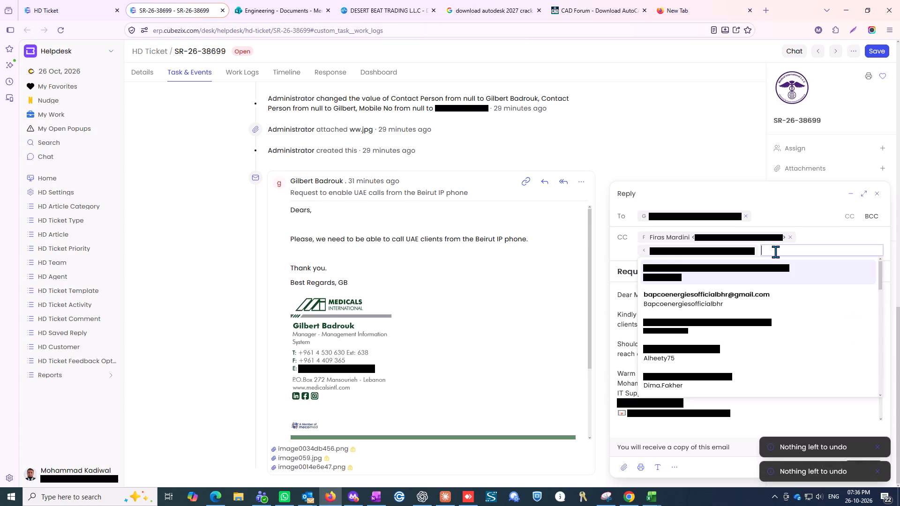
pyautogui.press('super+v')
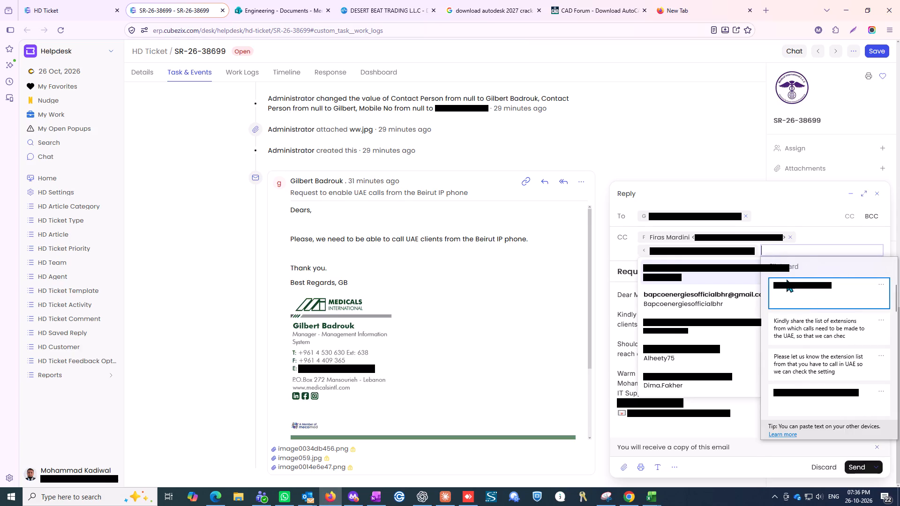
pyautogui.click(800, 295)
pyautogui.hotkey('ctrl', 'v')
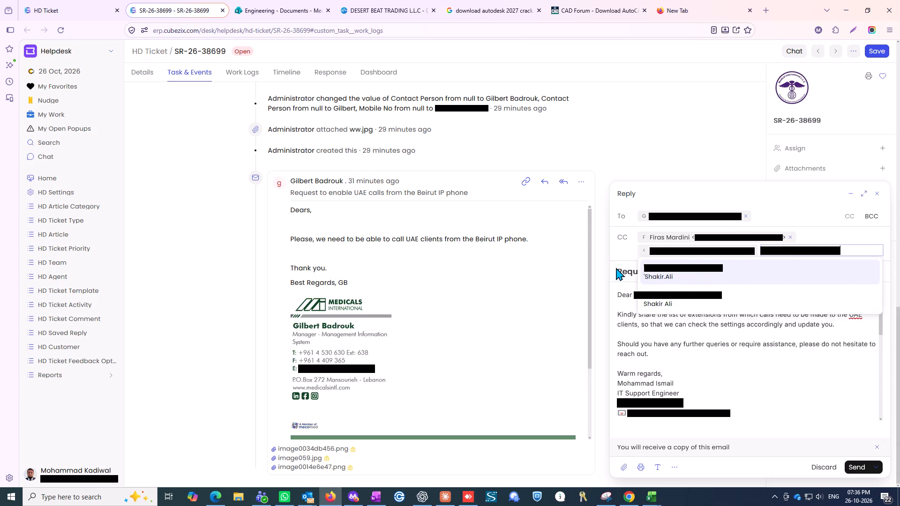
pyautogui.click(620, 254)
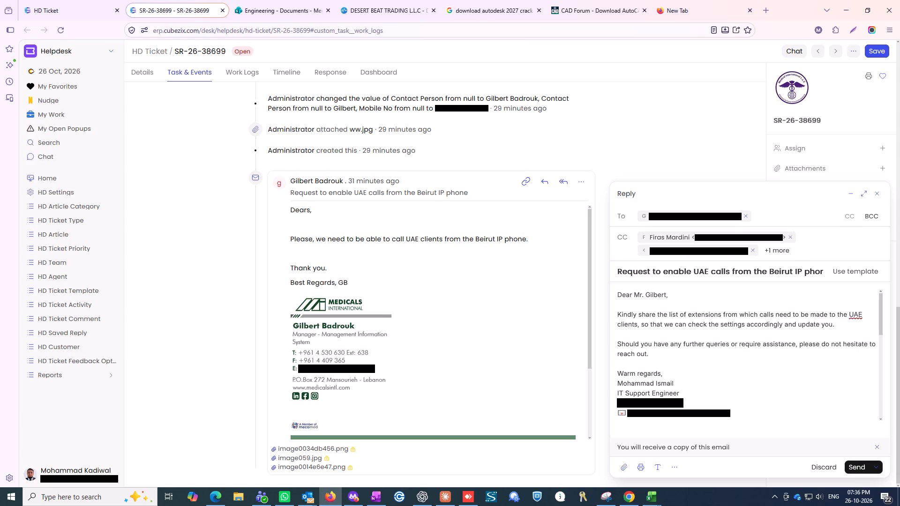
# Send the reply requesting the list of extensions for UAE calls and review it in the ticket's activity.
pyautogui.scroll(2, 744, 255)
pyautogui.scroll(1, 723, 337)
pyautogui.scroll(-1, 723, 337)
pyautogui.scroll(2, 723, 337)
pyautogui.click(857, 467)
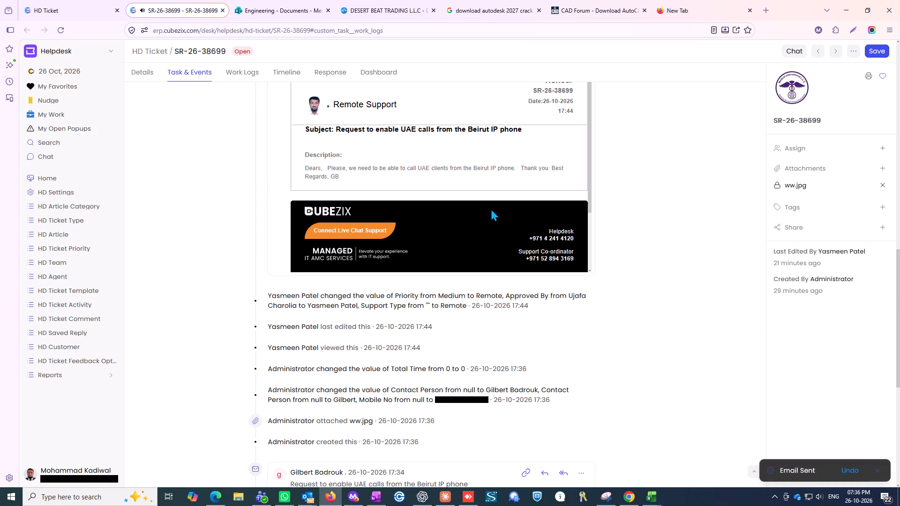
pyautogui.scroll(7, 498, 243)
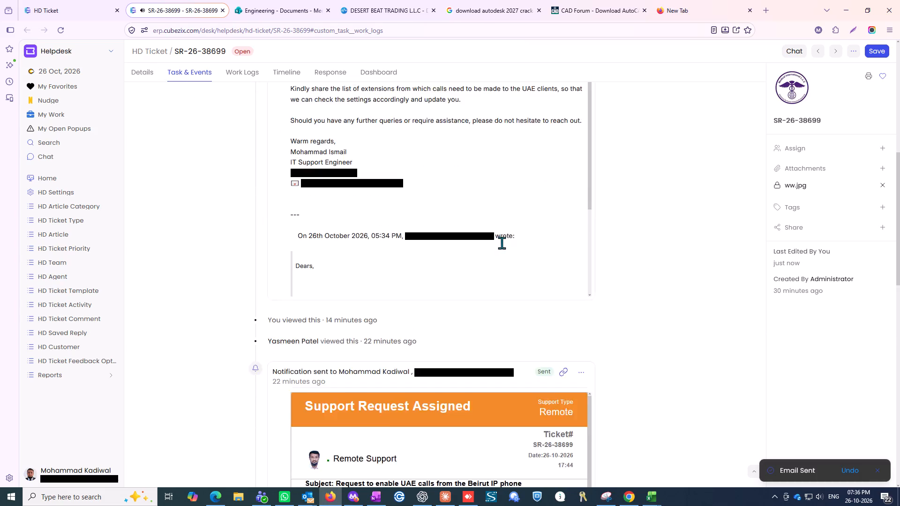
pyautogui.scroll(7, 502, 243)
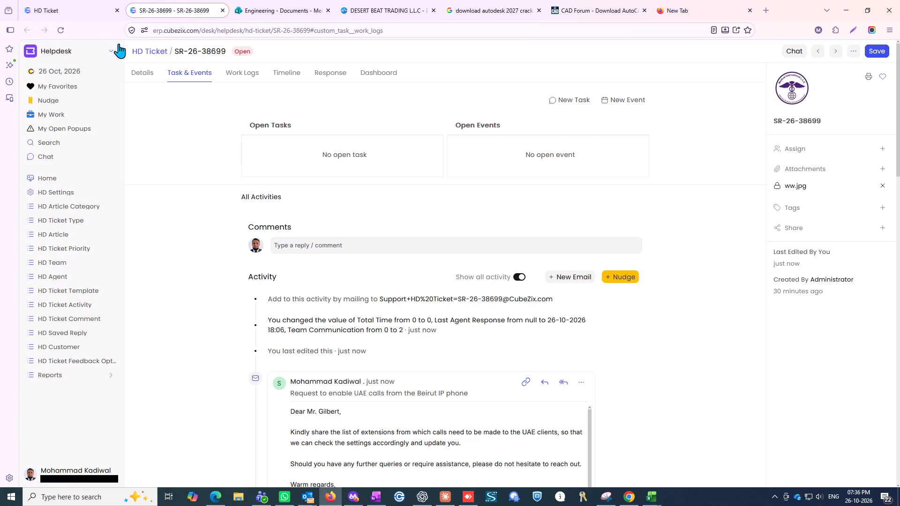
# Switch back to the HD Ticket list of assigned service requests.
pyautogui.click(79, 8)
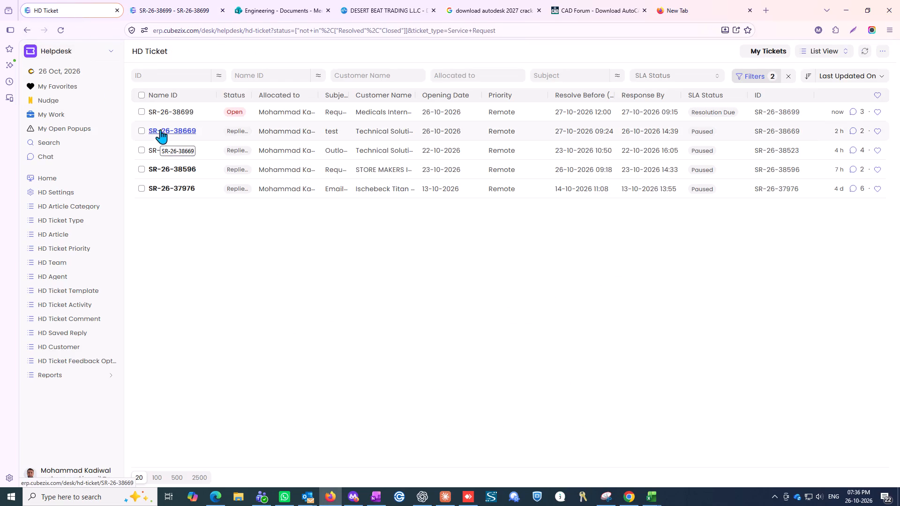
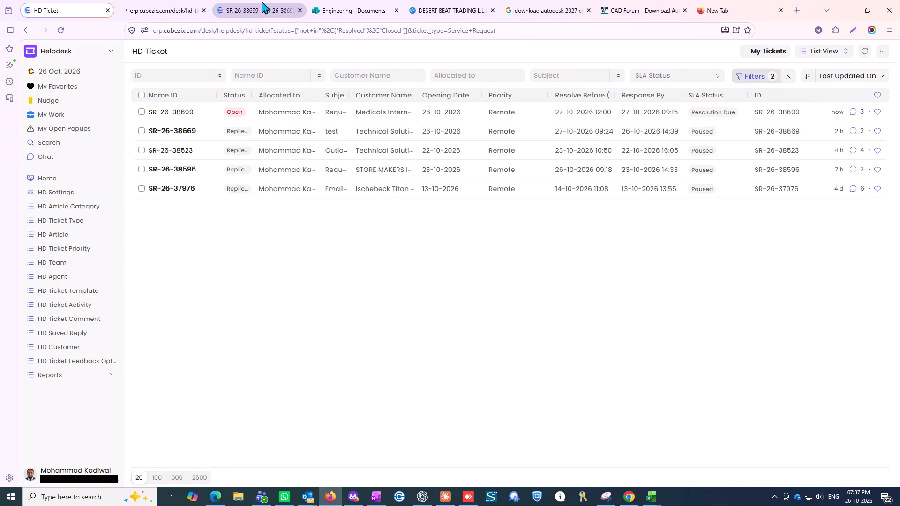
# Close the SR-26-38699 ticket and open the work logs of ticket SR-26-38596.
pyautogui.click(269, 2)
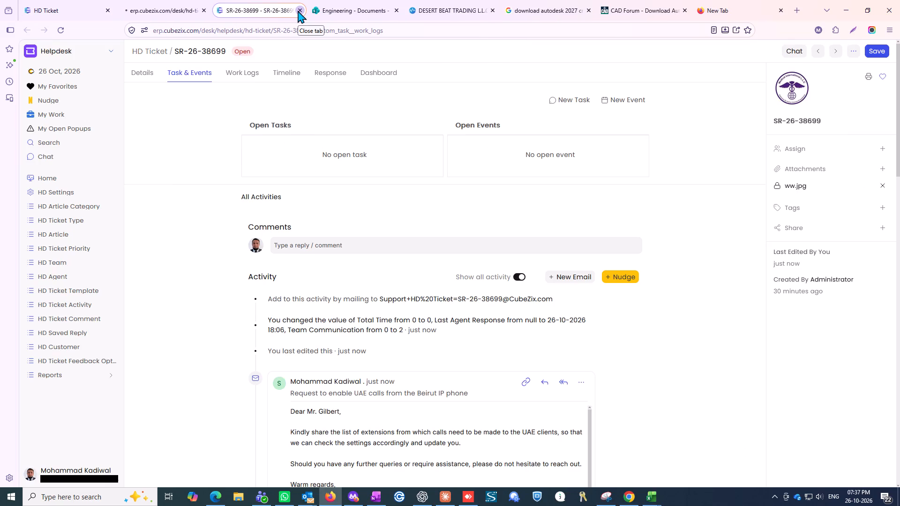
pyautogui.click(298, 10)
pyautogui.click(136, 9)
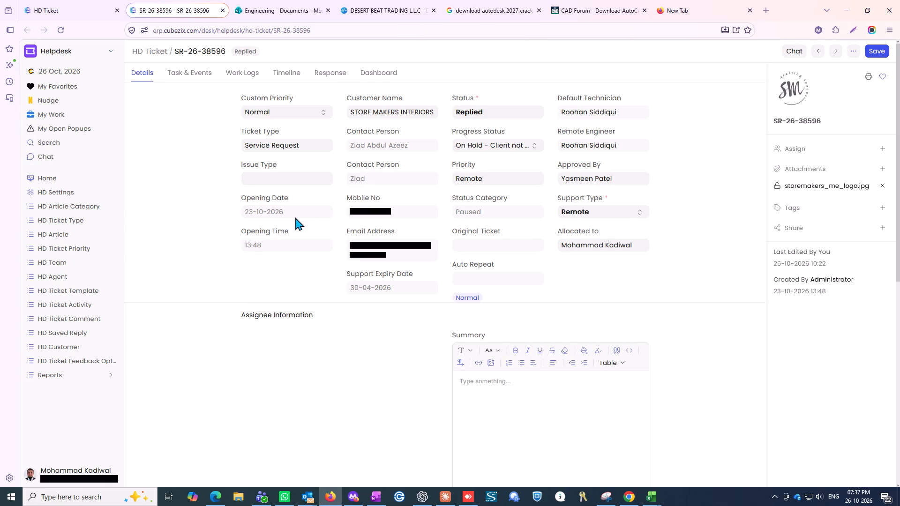
pyautogui.click(248, 71)
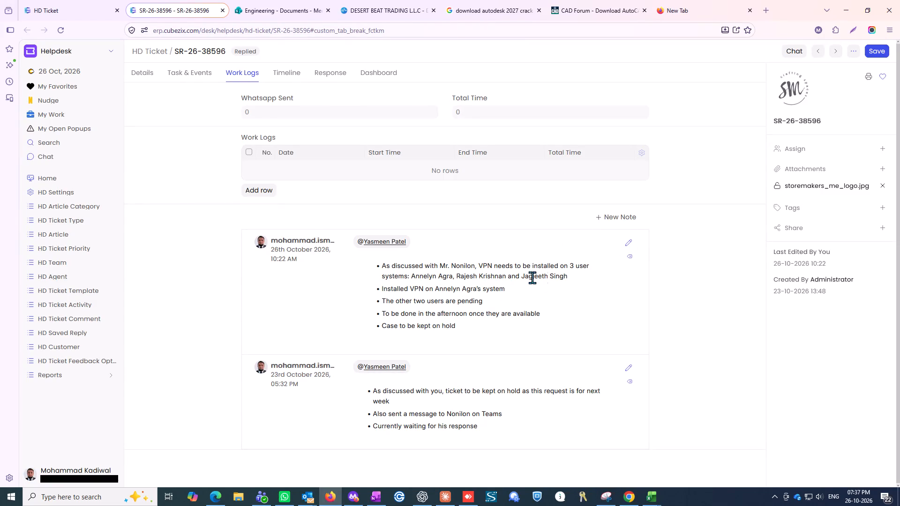
# Start a new work-log note on SR-26-38596 with the greeting "Hi Team,".
pyautogui.click(617, 214)
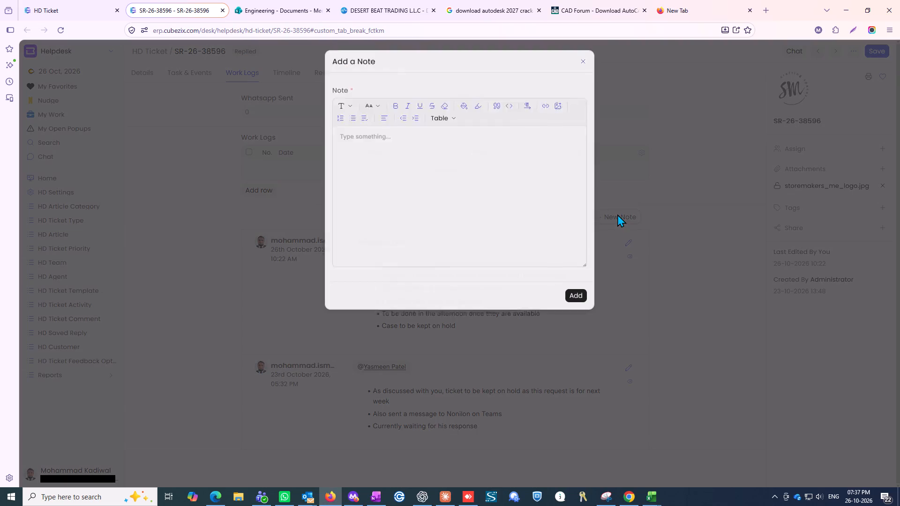
pyautogui.click(416, 170)
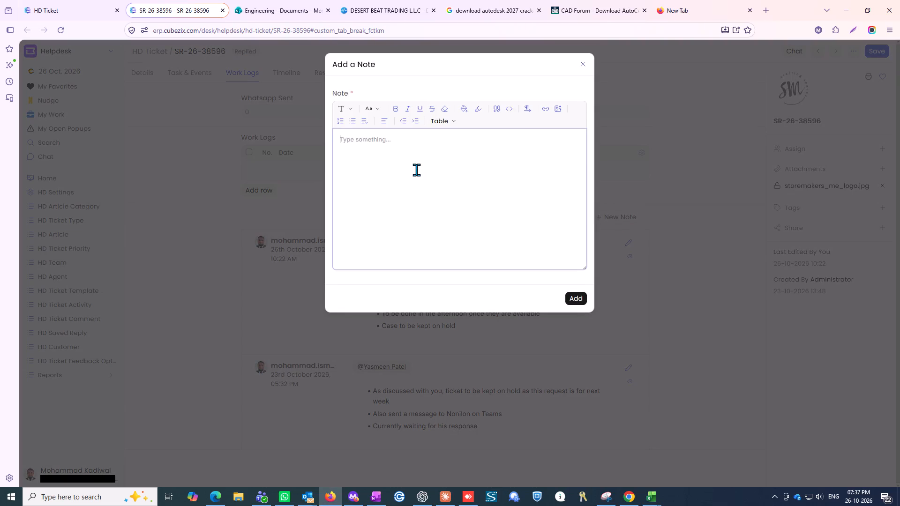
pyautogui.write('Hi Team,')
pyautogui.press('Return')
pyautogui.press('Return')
# Write "Kindly note that the VPN installation has been done on the" below the greeting in the note.
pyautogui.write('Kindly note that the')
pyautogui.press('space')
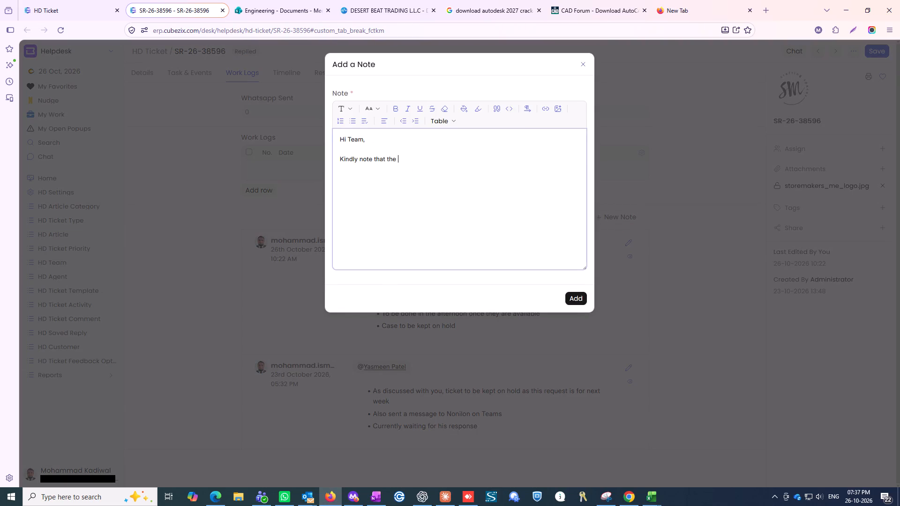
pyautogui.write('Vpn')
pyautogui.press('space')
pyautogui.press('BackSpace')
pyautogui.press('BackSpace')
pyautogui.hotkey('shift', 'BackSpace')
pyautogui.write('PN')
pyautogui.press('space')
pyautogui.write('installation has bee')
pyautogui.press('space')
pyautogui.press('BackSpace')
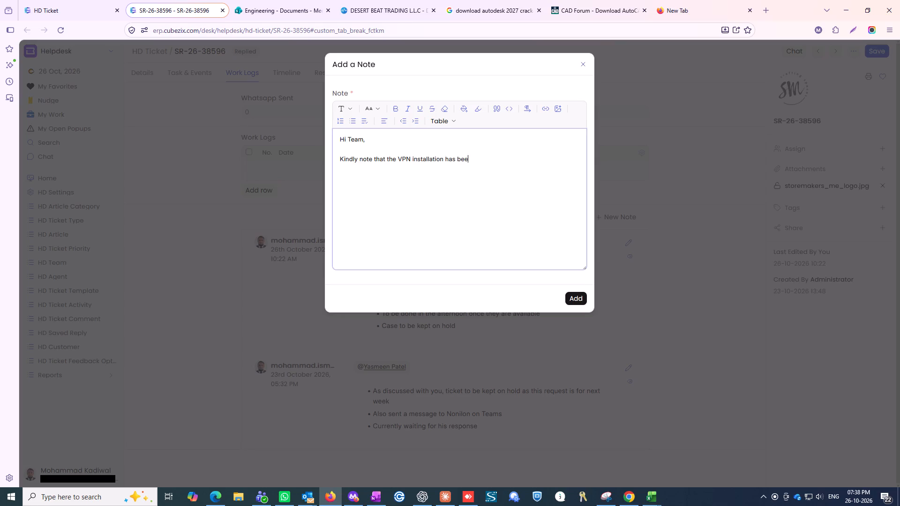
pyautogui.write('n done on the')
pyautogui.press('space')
# Copy the draft note text, leave the note, and copy the last two VPN users' names from the 26 October note.
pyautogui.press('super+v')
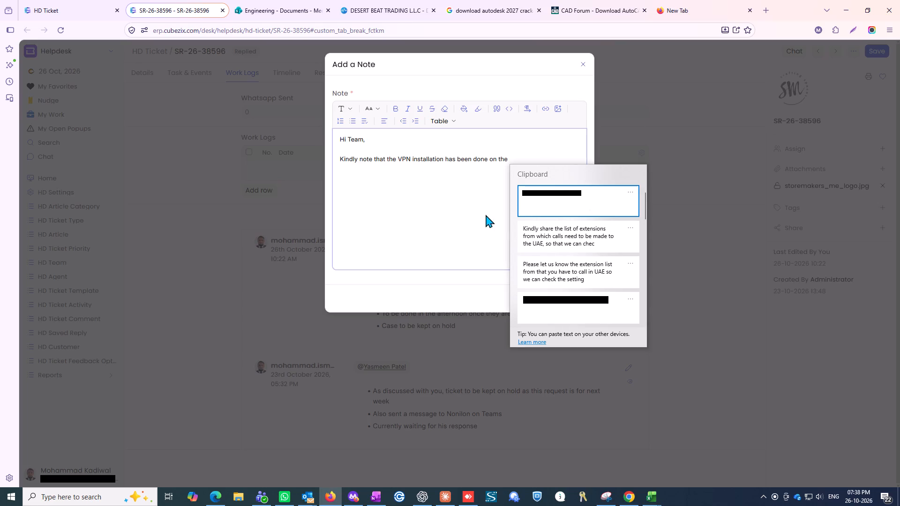
pyautogui.click(520, 156)
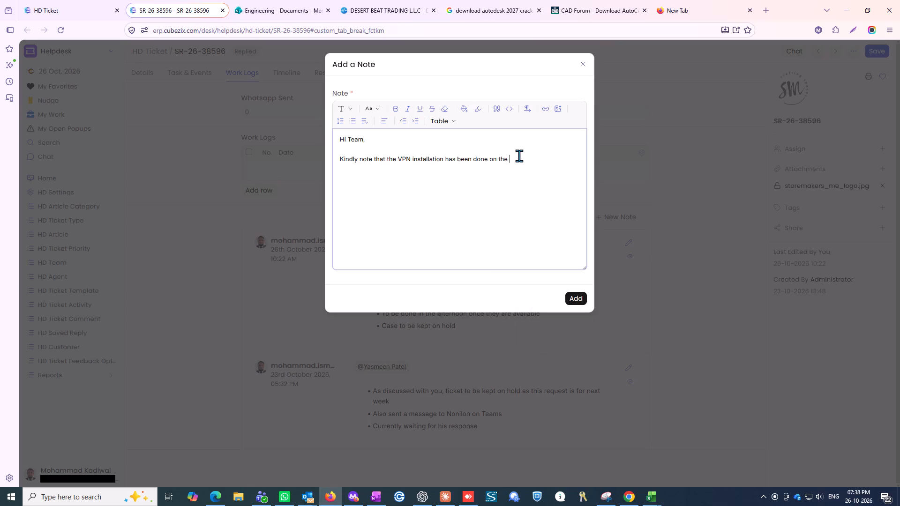
pyautogui.moveTo(519, 156); pyautogui.dragTo(282, 139)
pyautogui.hotkey('ctrl', 'c')
pyautogui.click(657, 233)
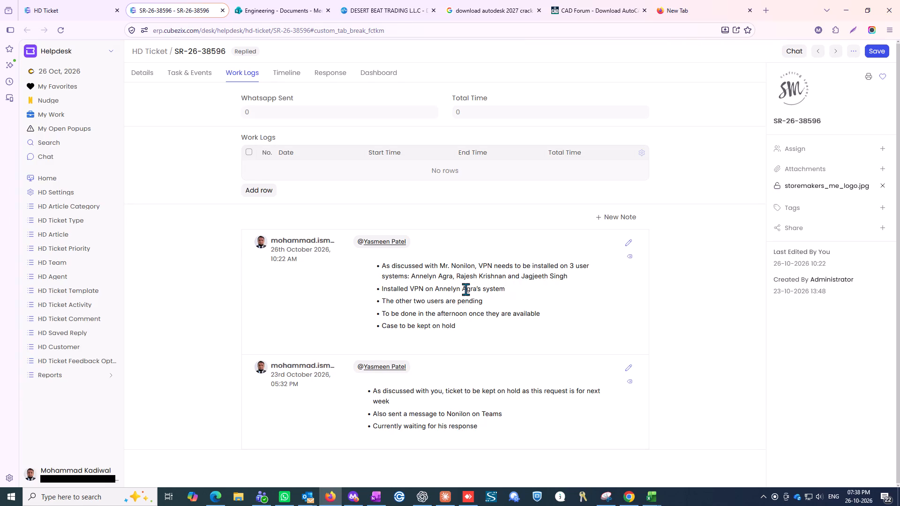
pyautogui.moveTo(457, 276); pyautogui.dragTo(537, 274)
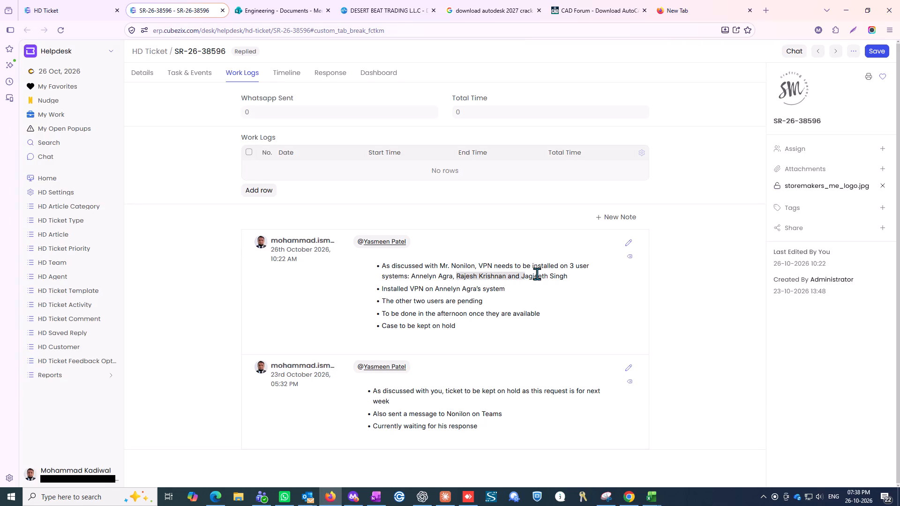
pyautogui.moveTo(537, 274); pyautogui.dragTo(570, 274)
pyautogui.hotkey('ctrl', 'c')
# Restore the draft in a new note from the clipboard history and append the two copied user names.
pyautogui.click(622, 214)
pyautogui.click(398, 203)
pyautogui.press('super+v')
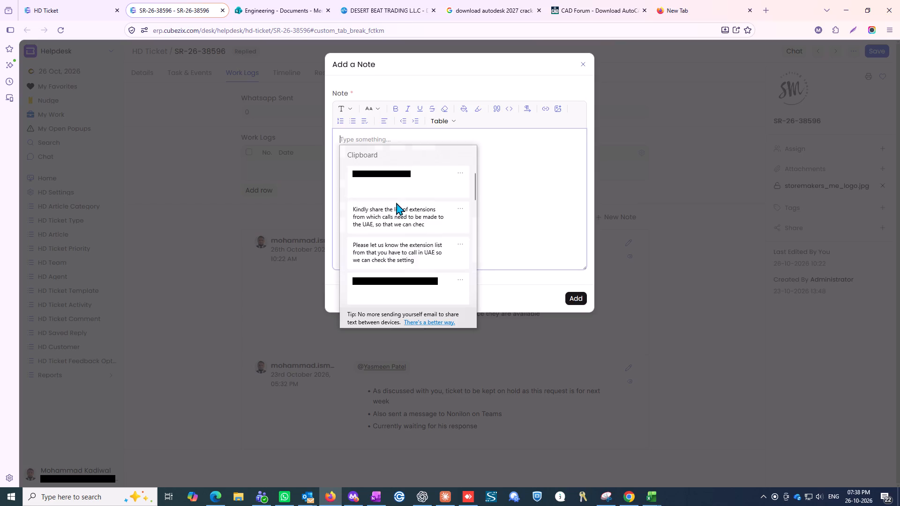
pyautogui.click(390, 221)
pyautogui.hotkey('ctrl', 'v')
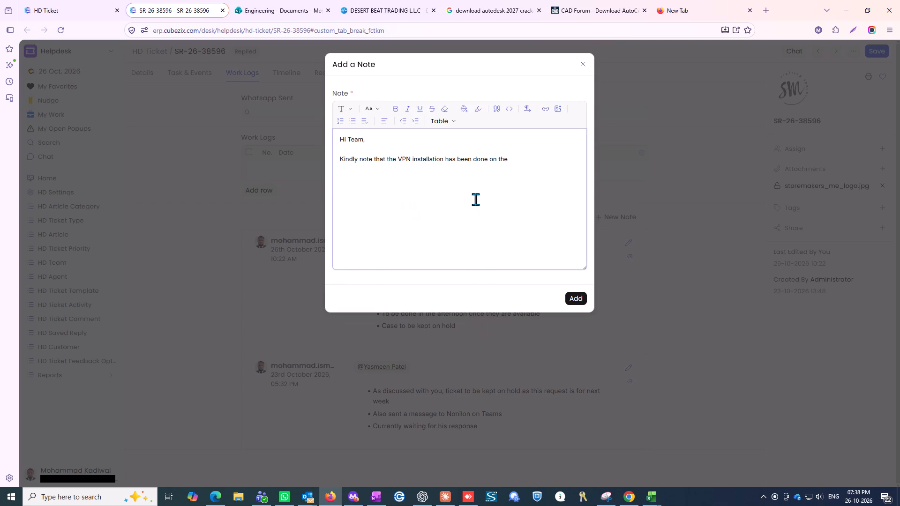
pyautogui.press('super+v')
pyautogui.click(540, 206)
pyautogui.hotkey('ctrl', 'v')
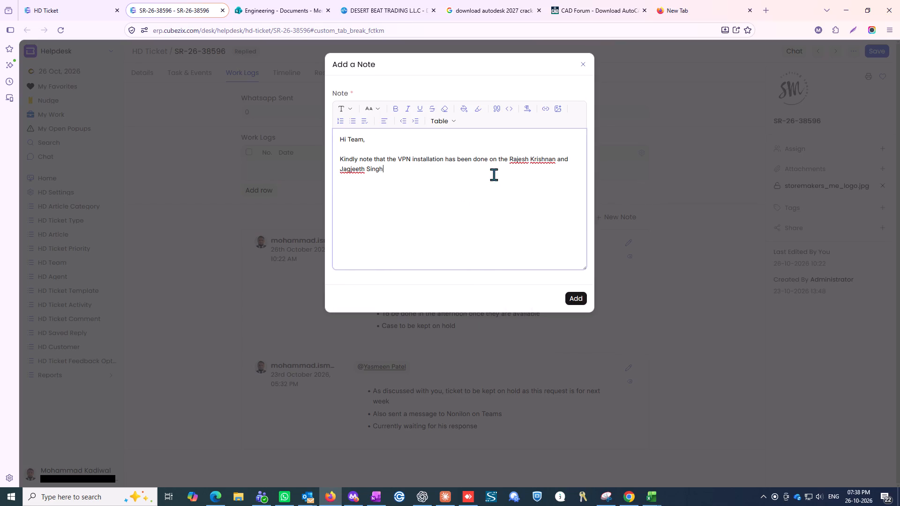
# Replace the second user's name at the end of the draft with the first name of the first listed VPN user.
pyautogui.moveTo(398, 173); pyautogui.dragTo(341, 171)
pyautogui.moveTo(341, 171); pyautogui.dragTo(325, 171)
pyautogui.press('BackSpace')
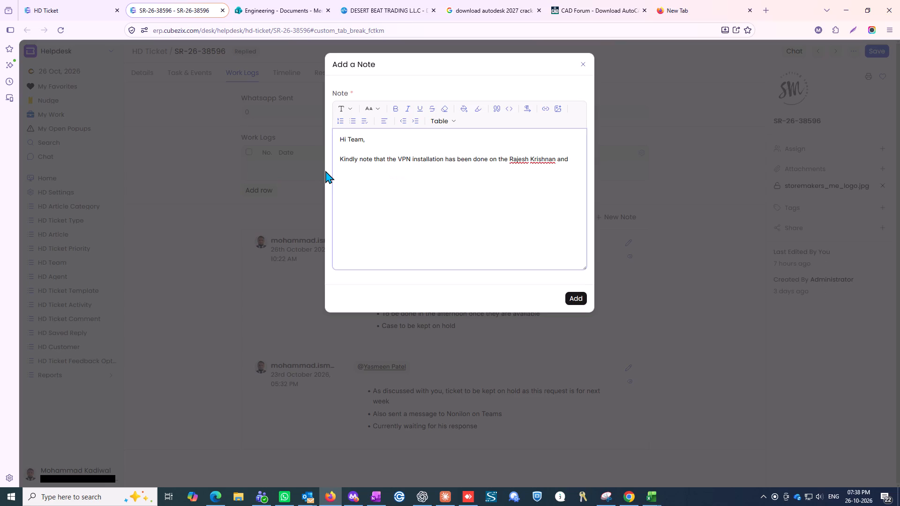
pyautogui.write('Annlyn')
# Copy the revised draft, leave the note, and copy the first VPN user's full name from the 26 October note's installation line.
pyautogui.moveTo(457, 188); pyautogui.dragTo(292, 128)
pyautogui.hotkey('ctrl', 'c')
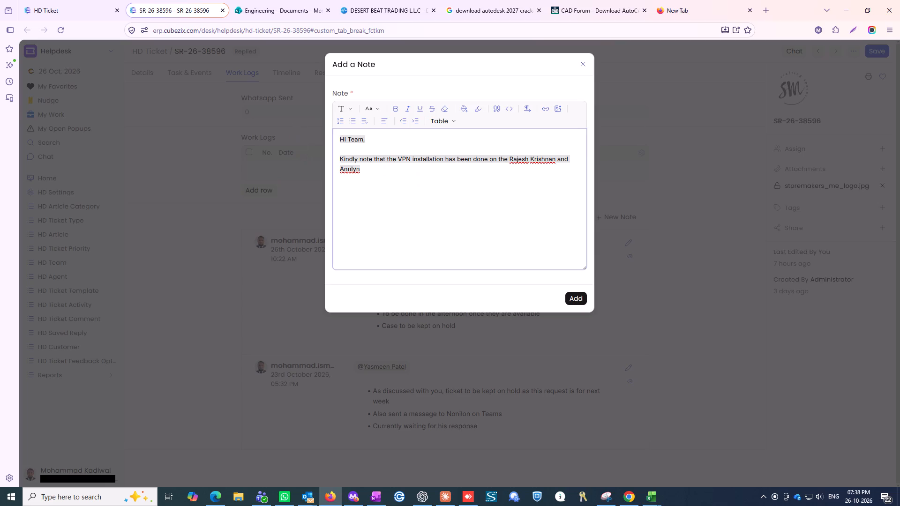
pyautogui.hotkey('ctrl', 'c')
pyautogui.hotkey('ctrl', 'c')
pyautogui.hotkey('ctrl', 'c')
pyautogui.click(686, 276)
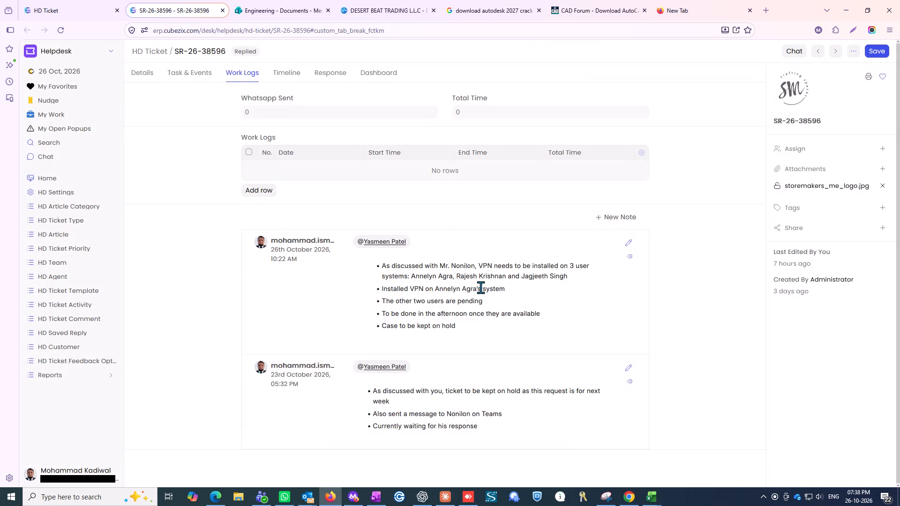
pyautogui.moveTo(480, 287); pyautogui.dragTo(437, 287)
pyautogui.hotkey('ctrl', 'c')
pyautogui.hotkey('ctrl', 'c')
pyautogui.hotkey('ctrl', 'c')
# Restore the draft in a new note and replace its last name with the copied full name in possessive form.
pyautogui.click(620, 216)
pyautogui.click(451, 171)
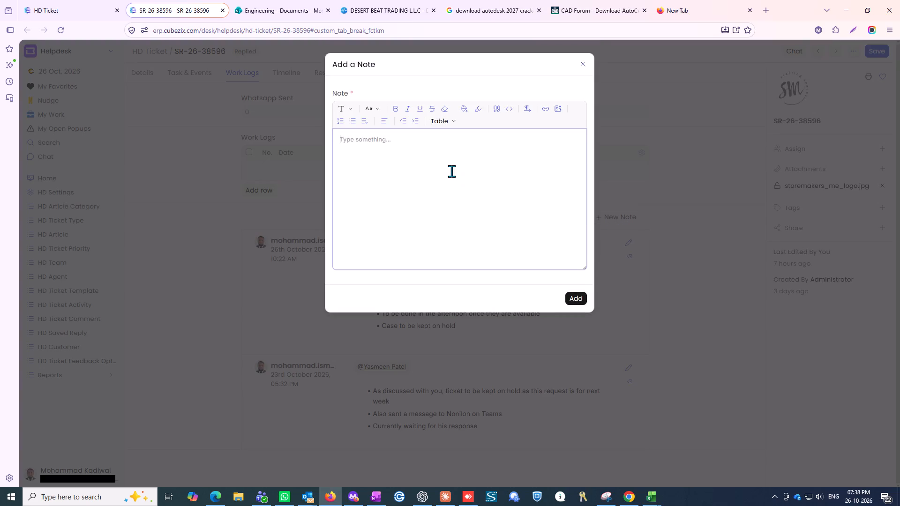
pyautogui.press('super+v')
pyautogui.click(390, 213)
pyautogui.hotkey('ctrl', 'v')
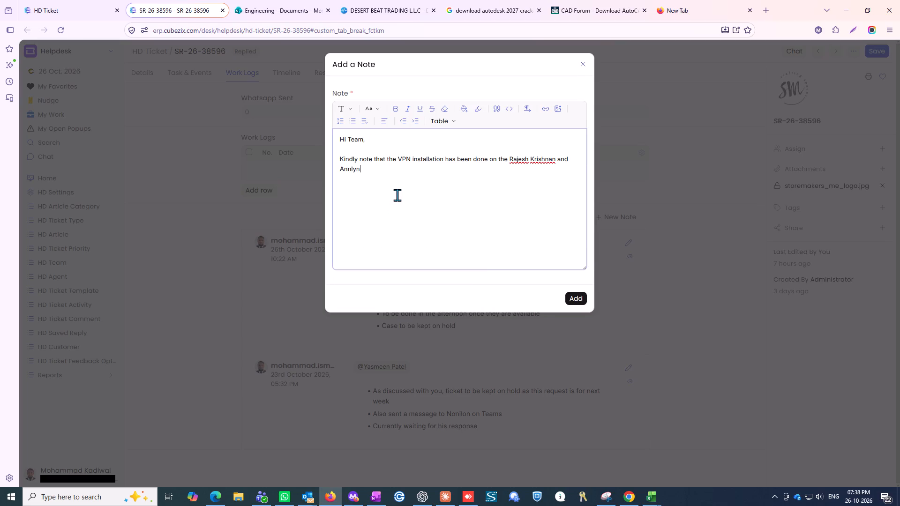
pyautogui.moveTo(406, 181); pyautogui.dragTo(314, 181)
pyautogui.press('super+v')
pyautogui.click(384, 203)
pyautogui.hotkey('ctrl', 'v')
pyautogui.click(422, 196)
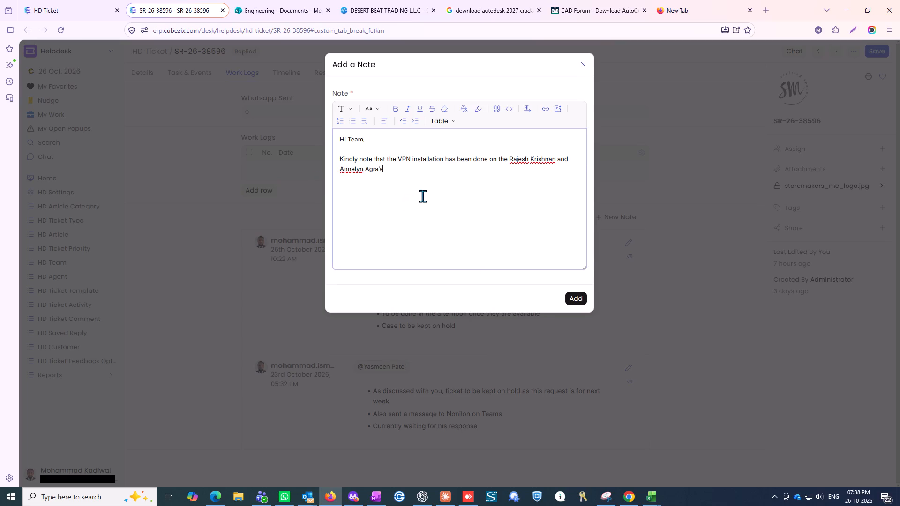
# Continue the draft with "system now", state that the third user "is still pending as he is not responding my message", and copy the paragraph.
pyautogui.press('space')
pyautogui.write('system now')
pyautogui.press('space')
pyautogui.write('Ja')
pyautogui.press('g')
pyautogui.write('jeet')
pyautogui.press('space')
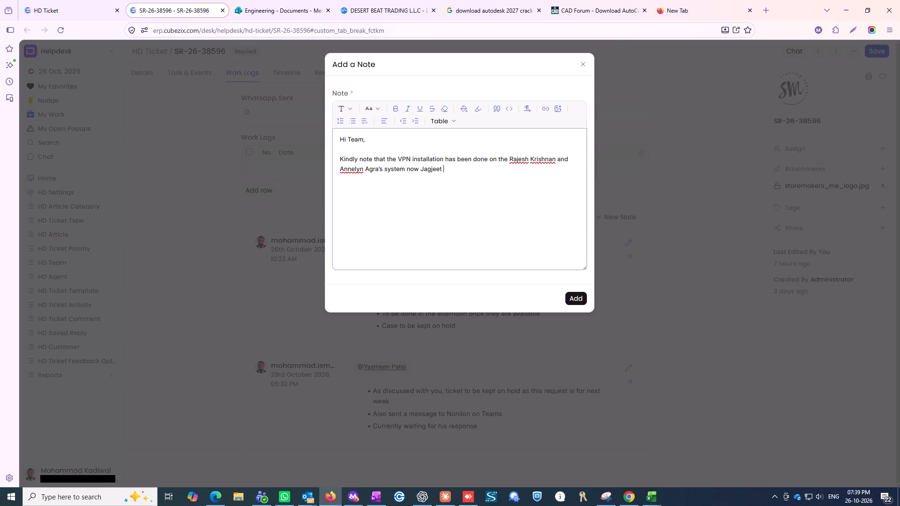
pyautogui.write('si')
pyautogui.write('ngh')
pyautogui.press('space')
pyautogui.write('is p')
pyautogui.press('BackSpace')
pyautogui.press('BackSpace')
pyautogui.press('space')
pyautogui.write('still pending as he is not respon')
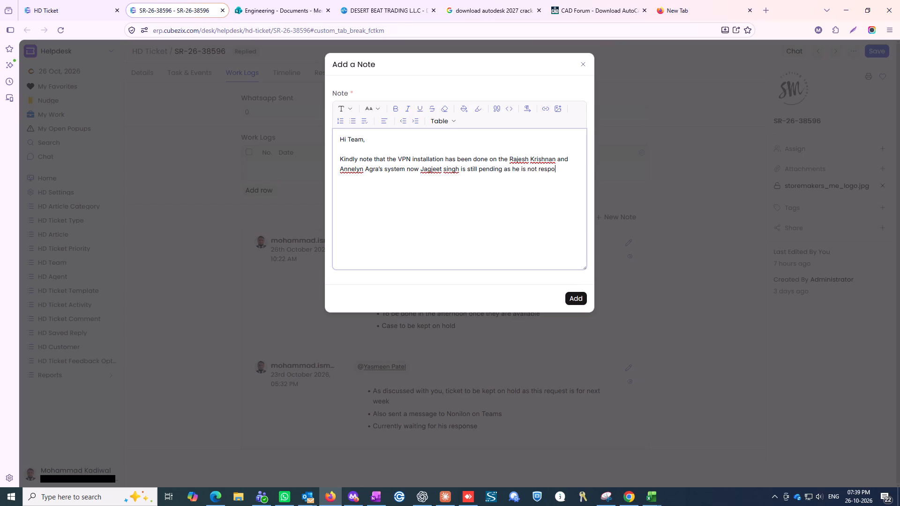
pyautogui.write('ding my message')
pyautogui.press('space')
pyautogui.moveTo(399, 190); pyautogui.dragTo(324, 157)
pyautogui.hotkey('ctrl', 'c')
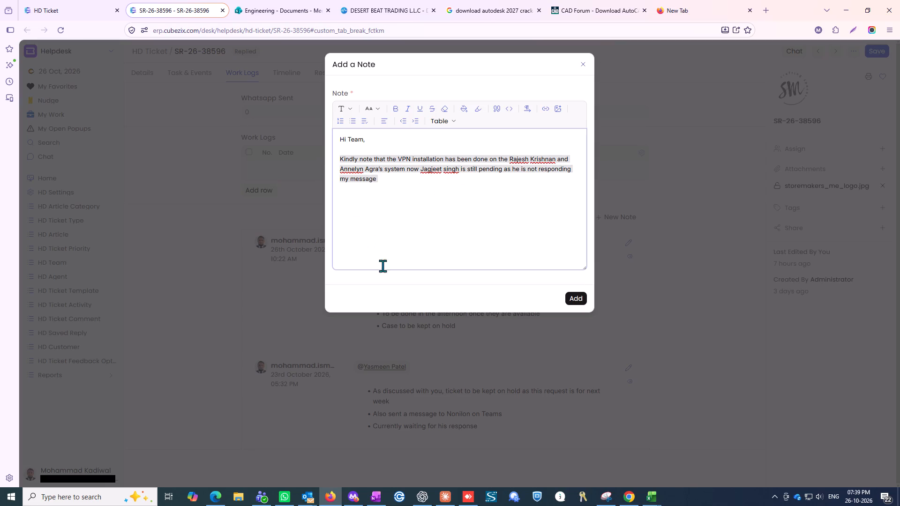
# End the note's paragraph with "so i will try to connect him tomorrow morning".
pyautogui.click(459, 212)
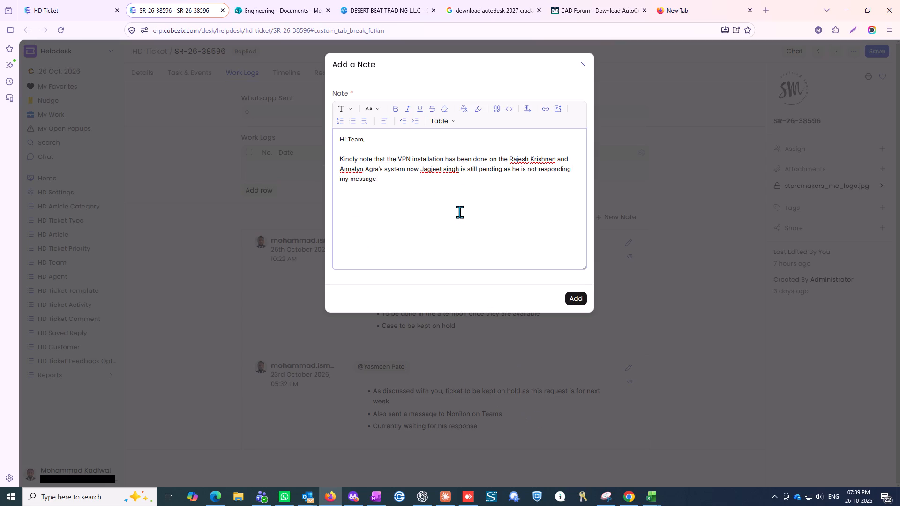